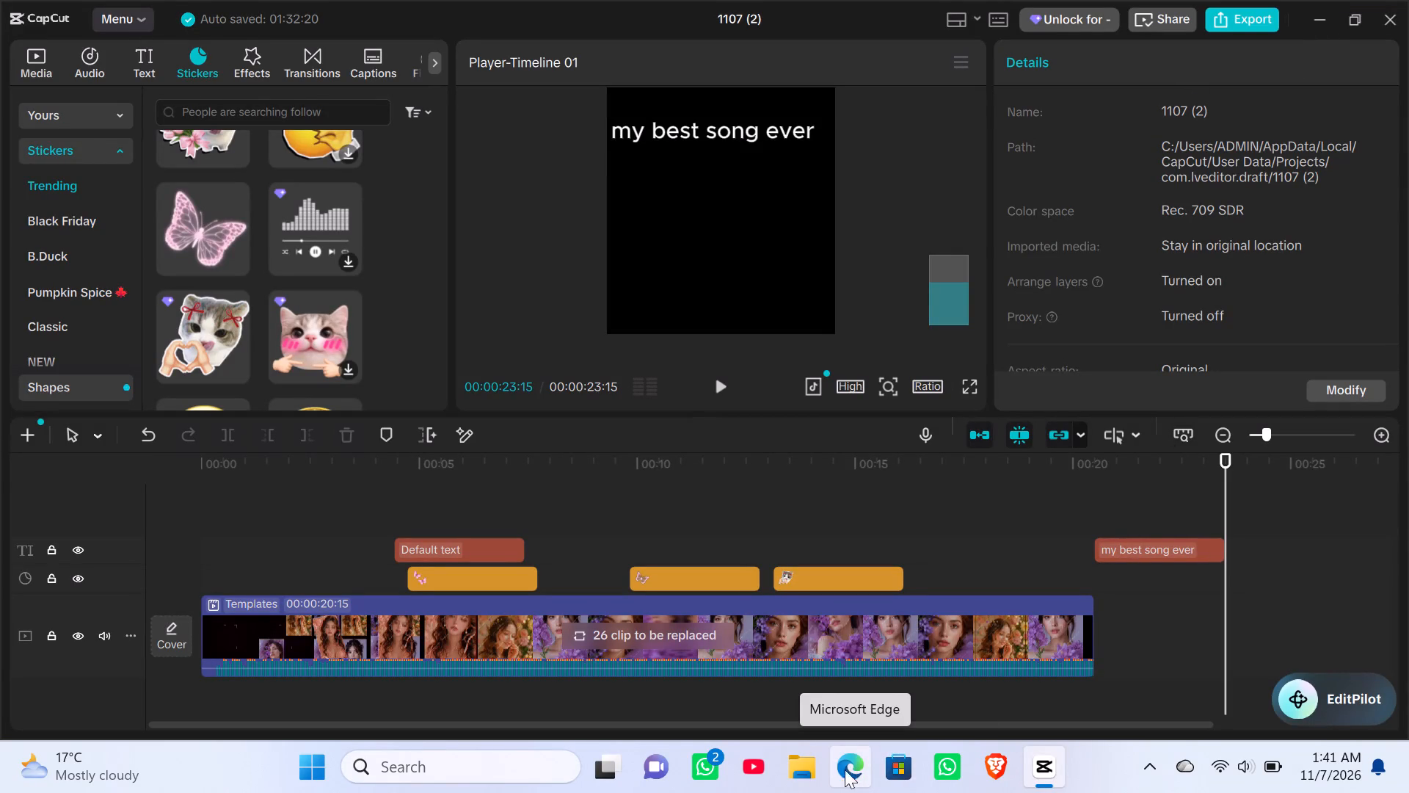
# Open File Explorer and go to the personal OneDrive folder.
pyautogui.click(795, 775)
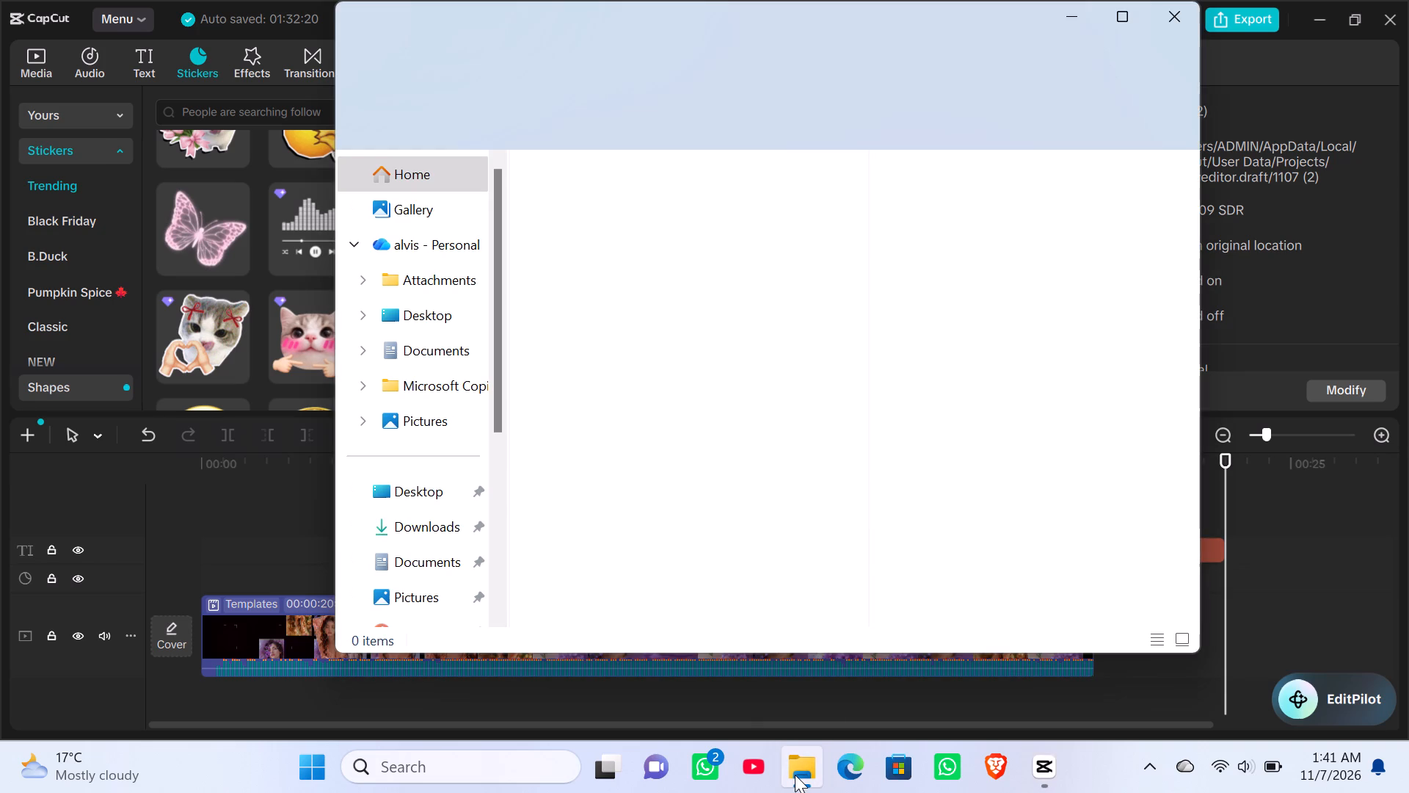
pyautogui.click(448, 251)
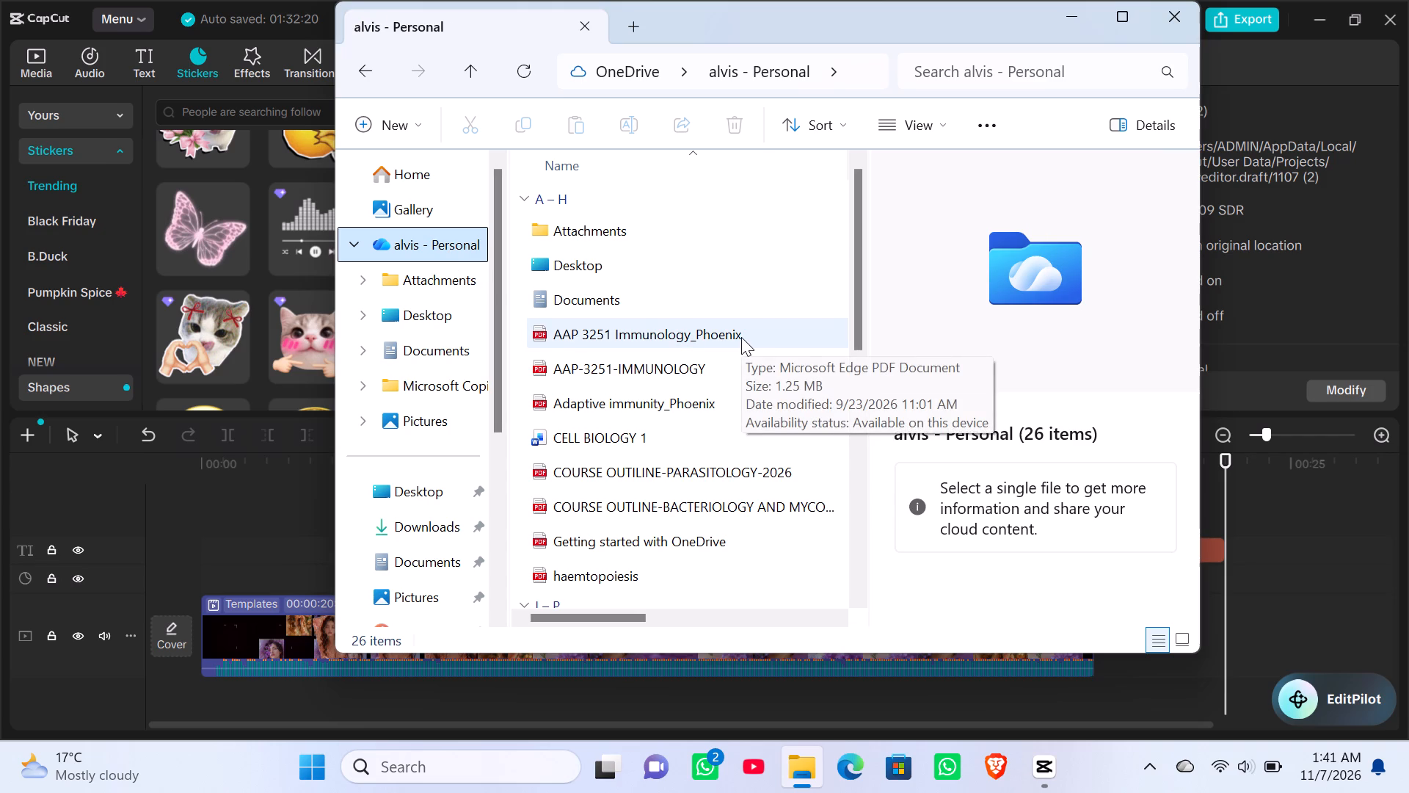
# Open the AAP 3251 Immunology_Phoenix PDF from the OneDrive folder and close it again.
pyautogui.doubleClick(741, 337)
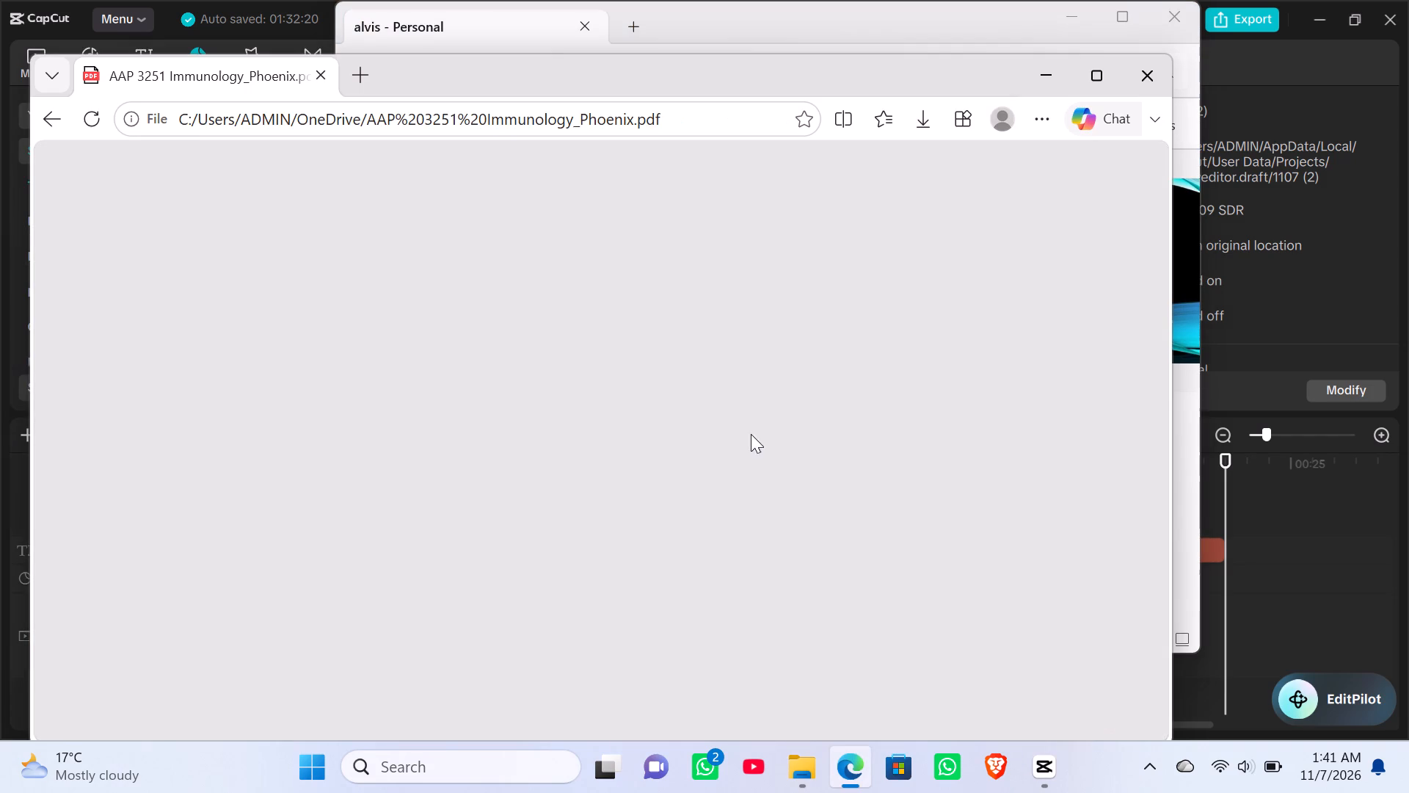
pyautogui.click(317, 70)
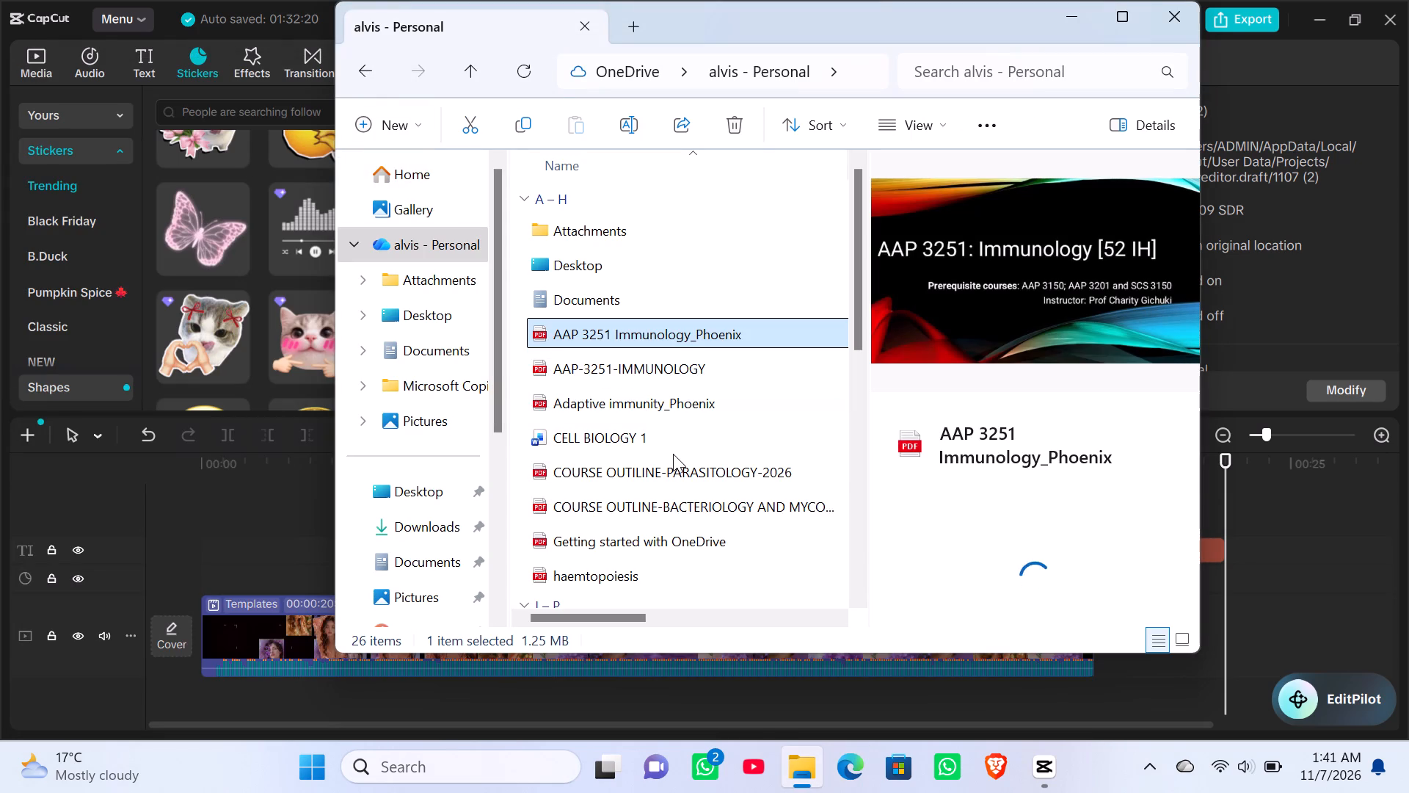
# Open the "lecture 2 slides repr" presentation from the OneDrive folder in PowerPoint and dismiss the licence pop-up.
pyautogui.scroll(-1, 671, 524)
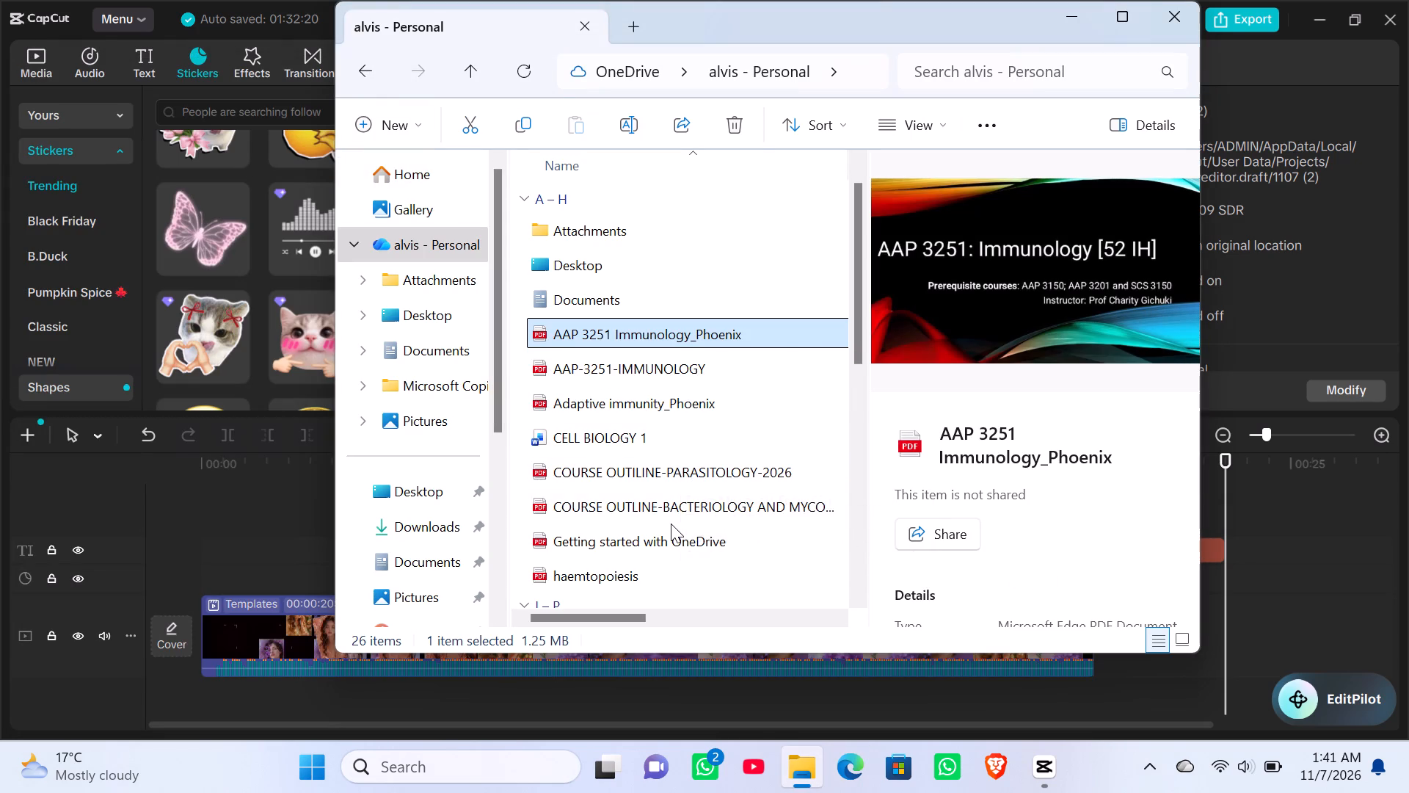
pyautogui.scroll(-1, 671, 524)
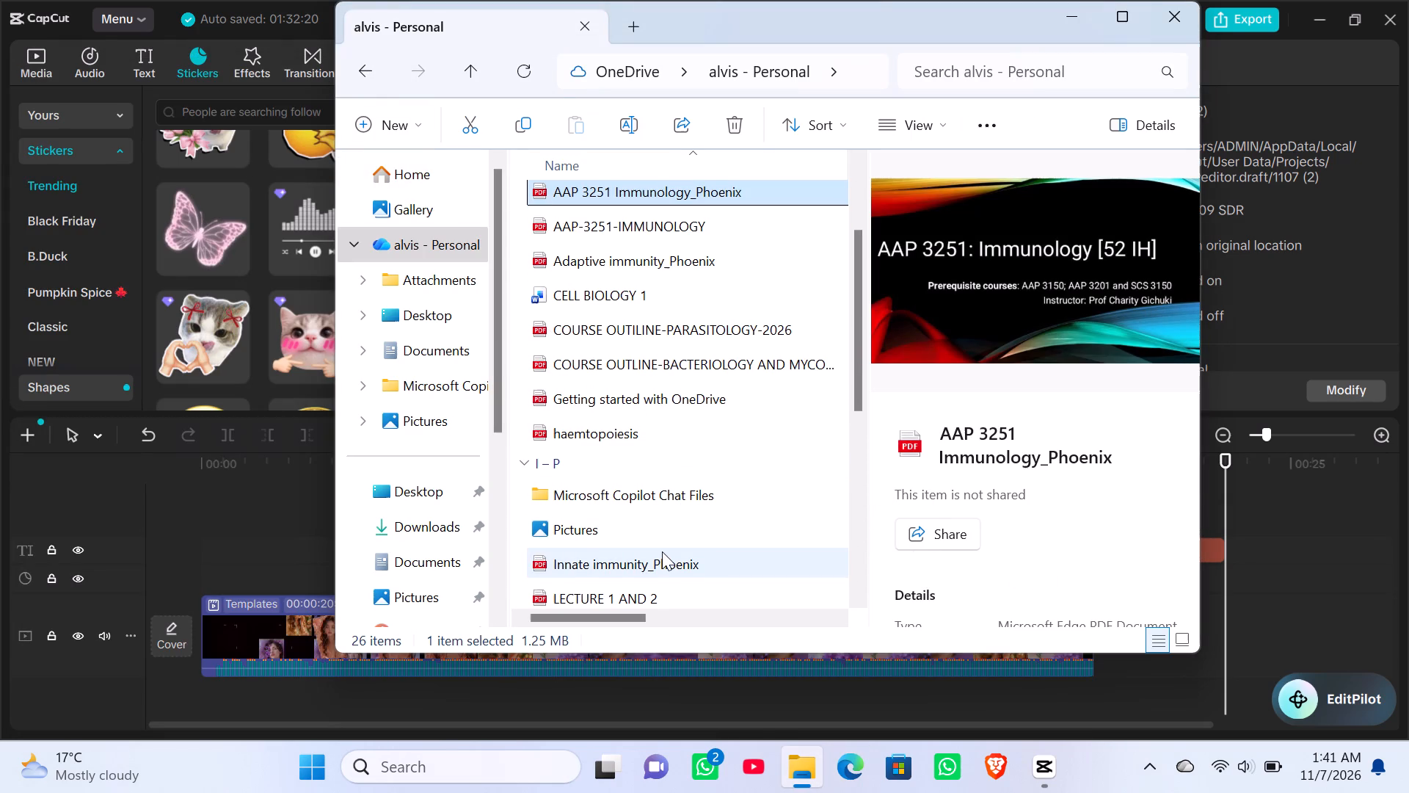
pyautogui.scroll(-3, 662, 551)
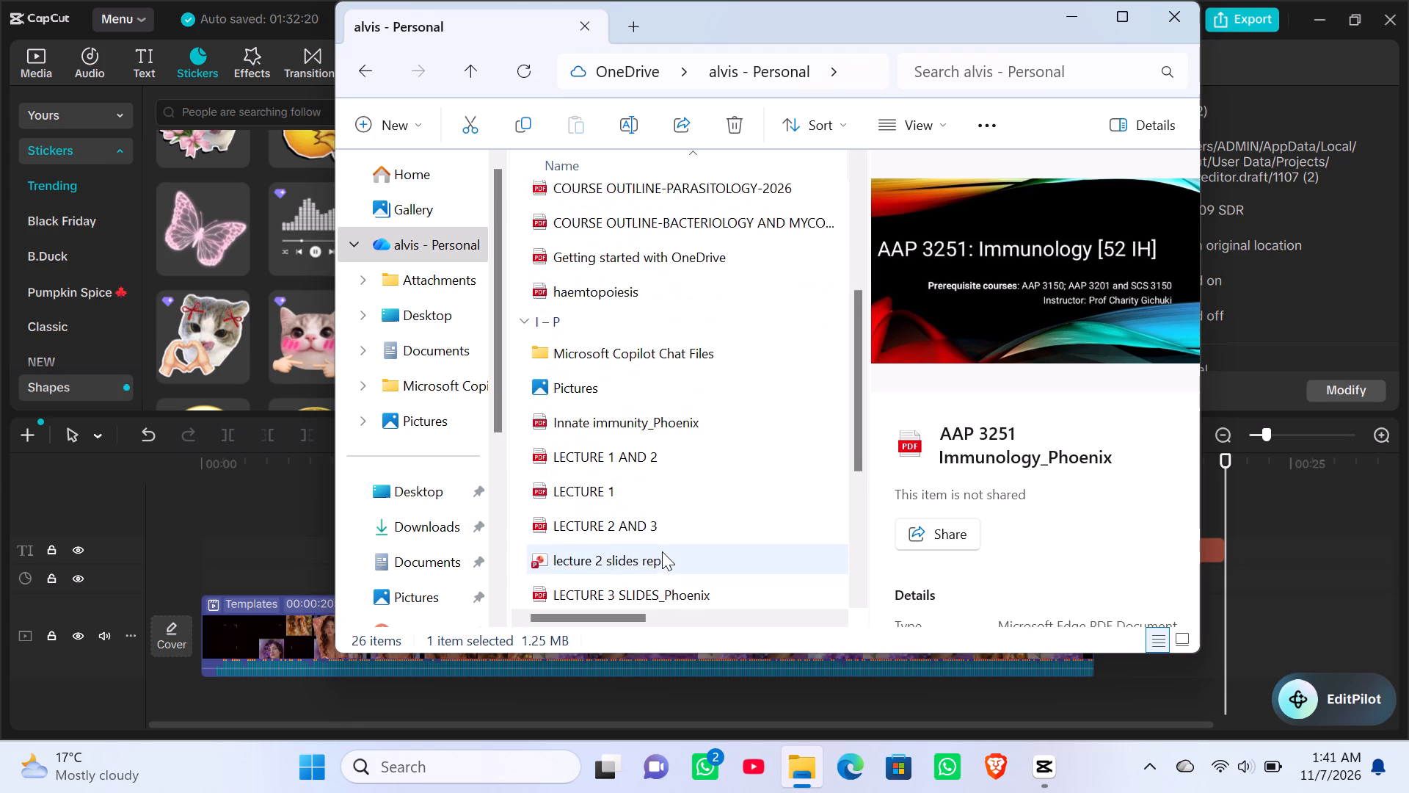
pyautogui.scroll(-1, 662, 551)
pyautogui.click(655, 513)
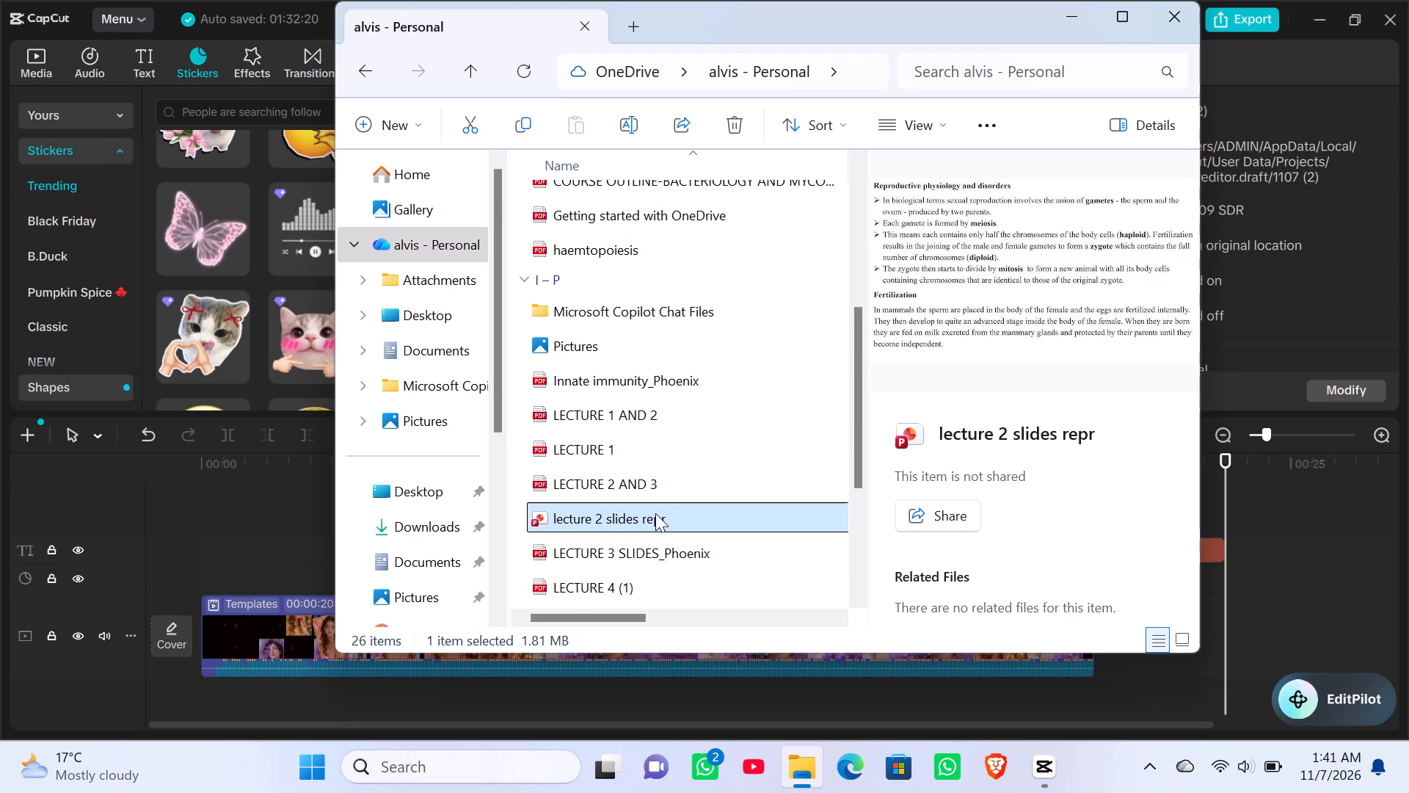
pyautogui.doubleClick(655, 513)
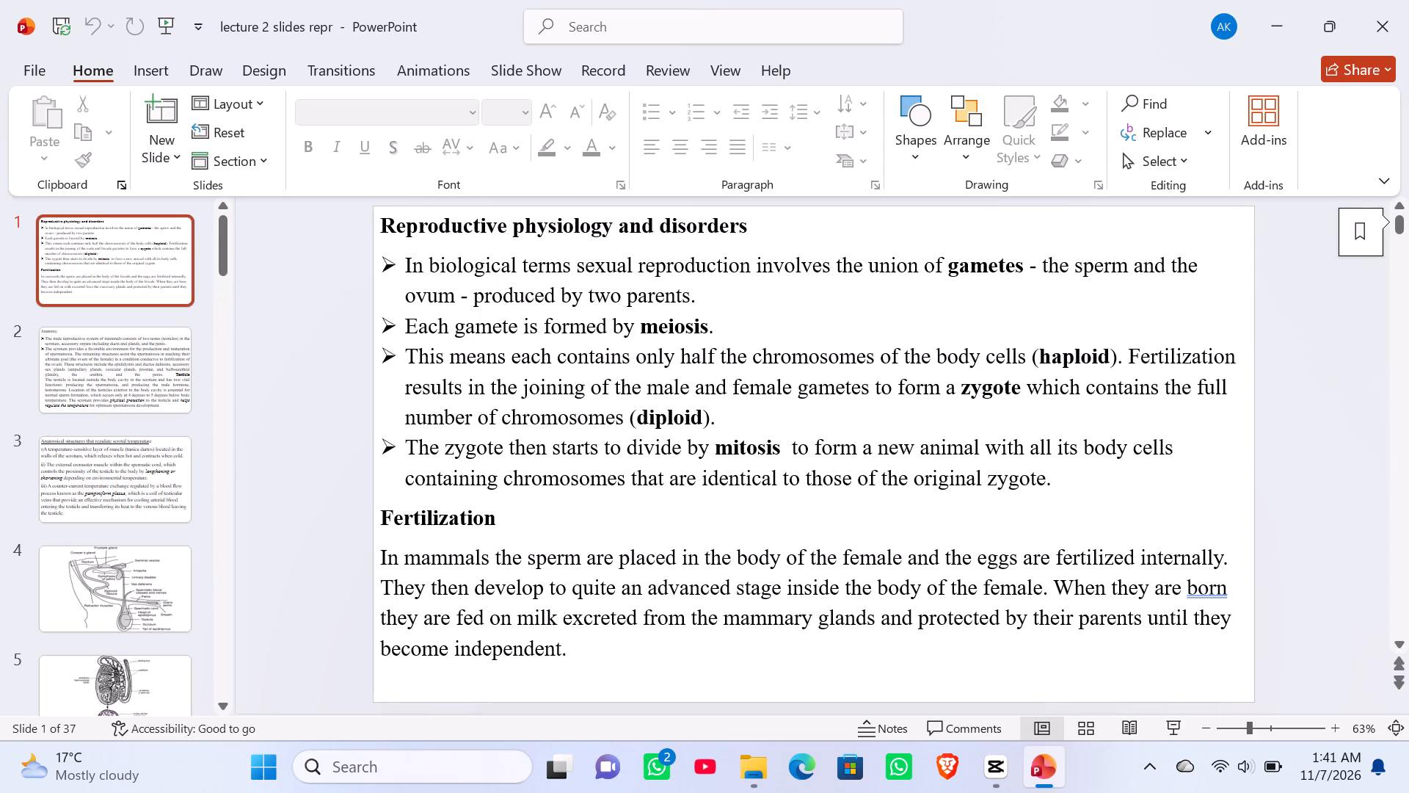
pyautogui.click(1253, 112)
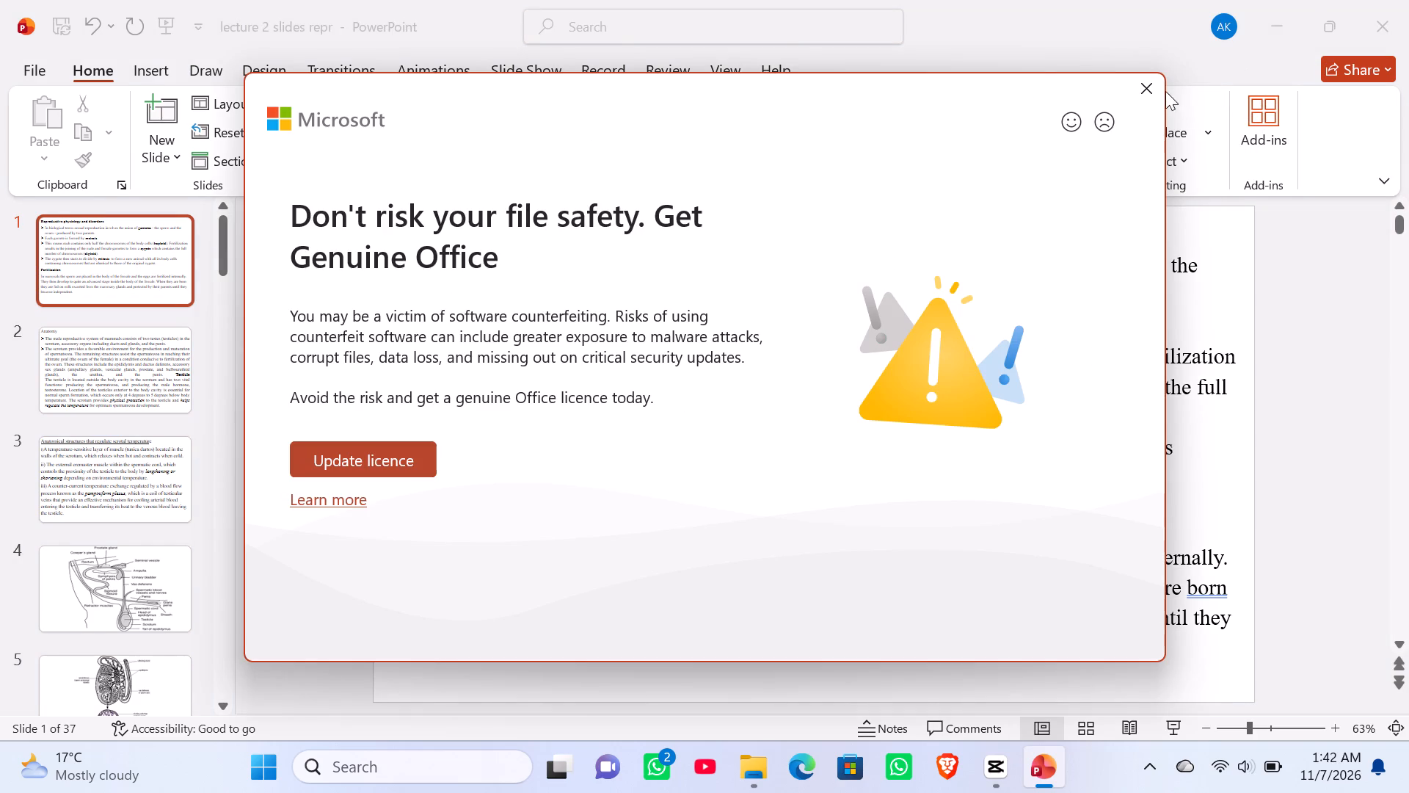
pyautogui.click(1146, 95)
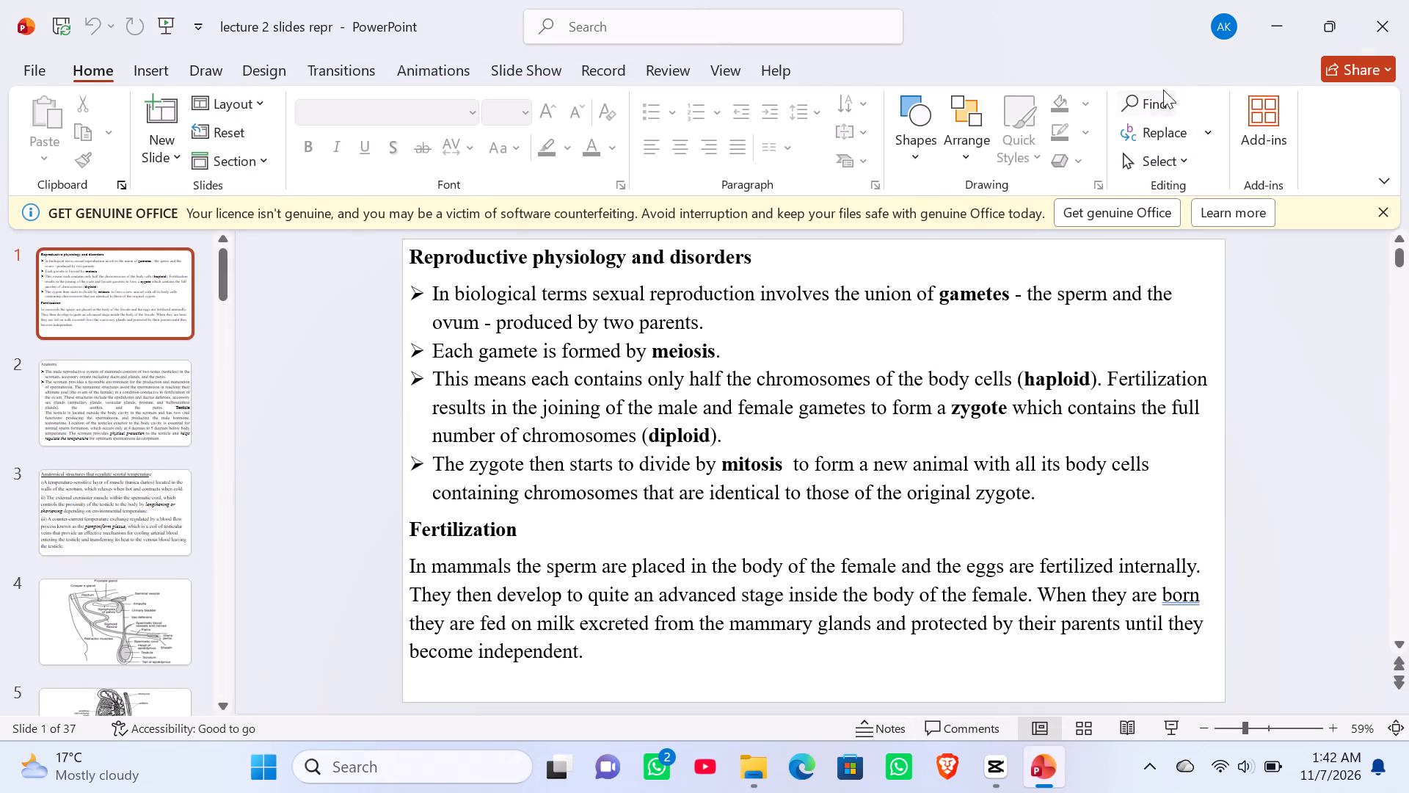
# Restore PowerPoint to a floating window and minimise CapCut and File Explorer, leaving only the presentation over the desktop.
pyautogui.click(1323, 22)
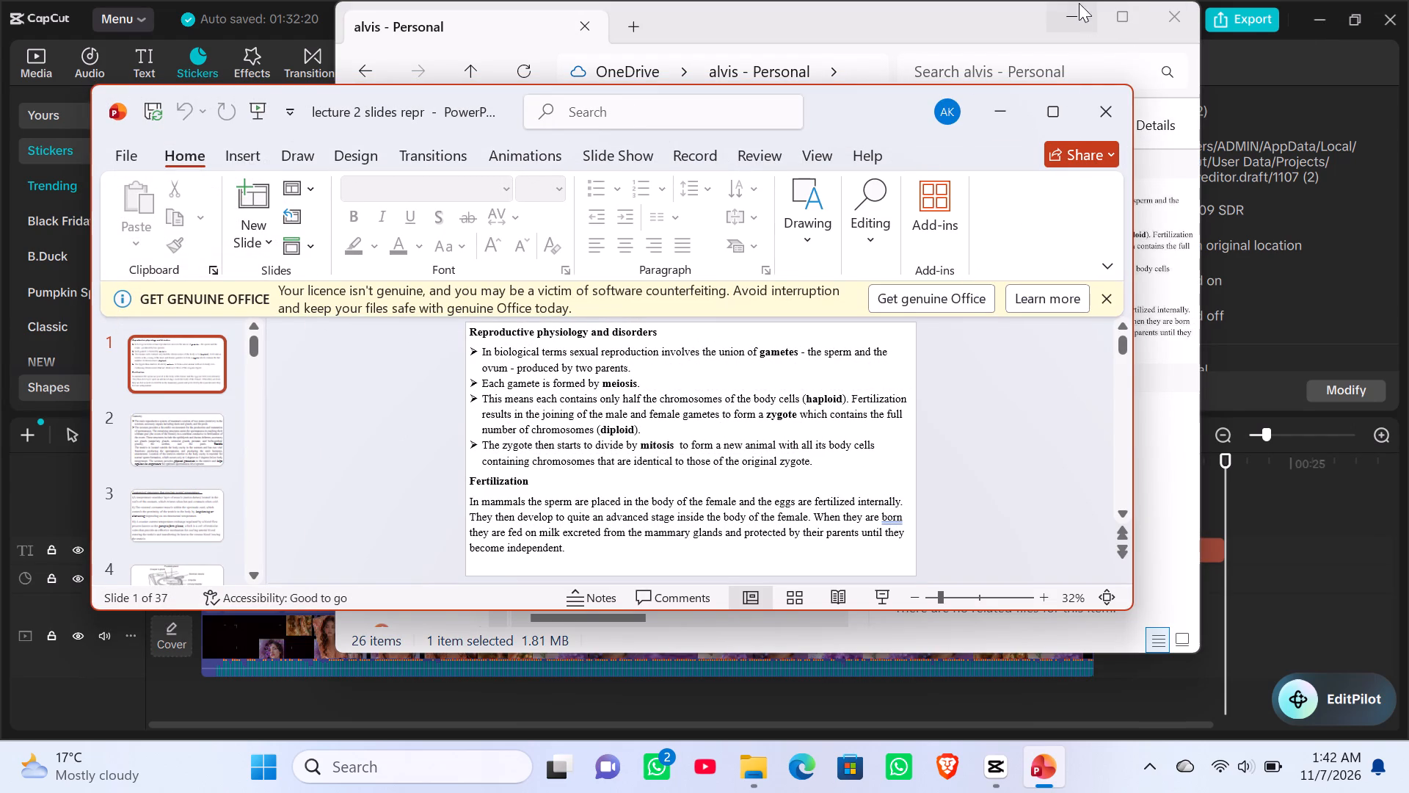
pyautogui.click(1312, 13)
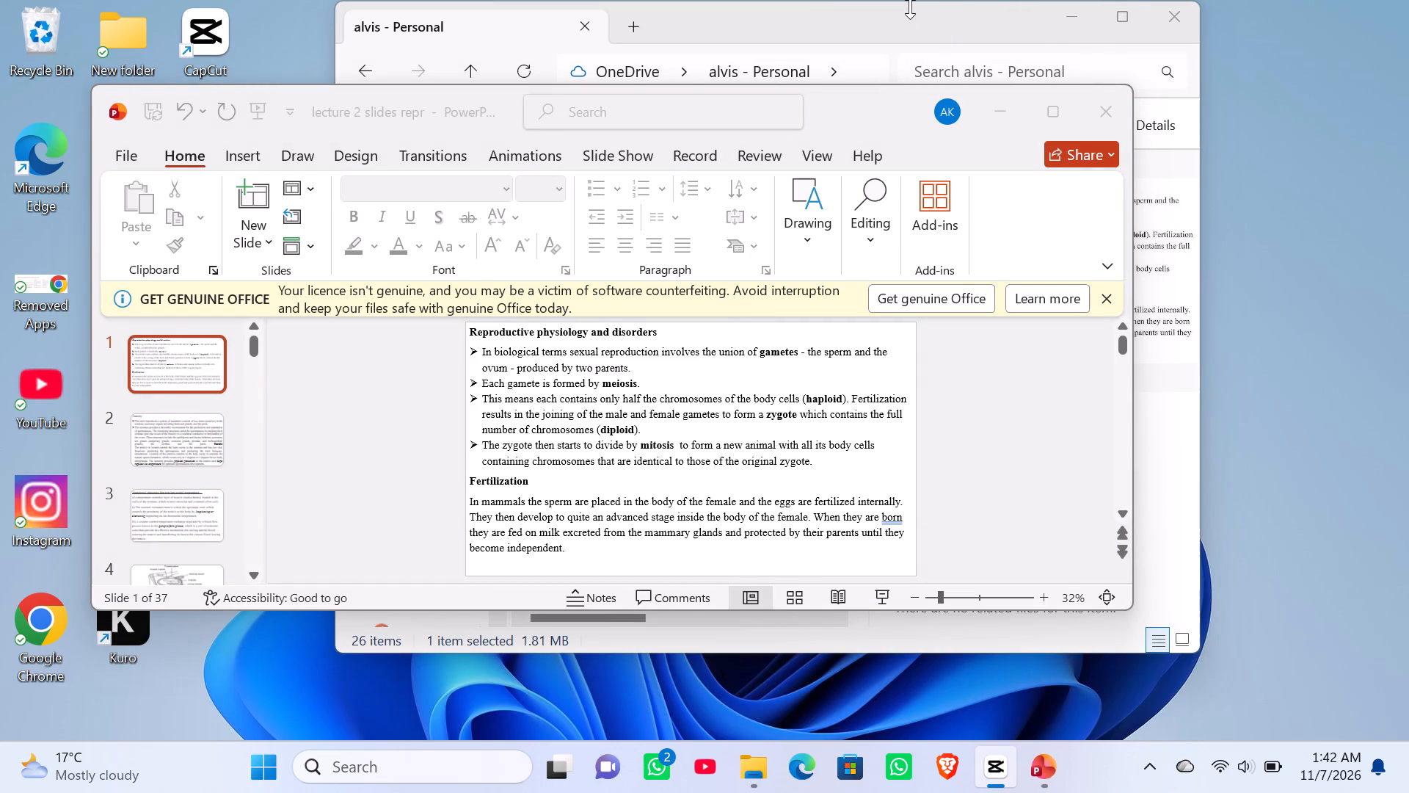
pyautogui.moveTo(936, 13); pyautogui.dragTo(936, 12)
pyautogui.moveTo(936, 12); pyautogui.dragTo(1342, 46)
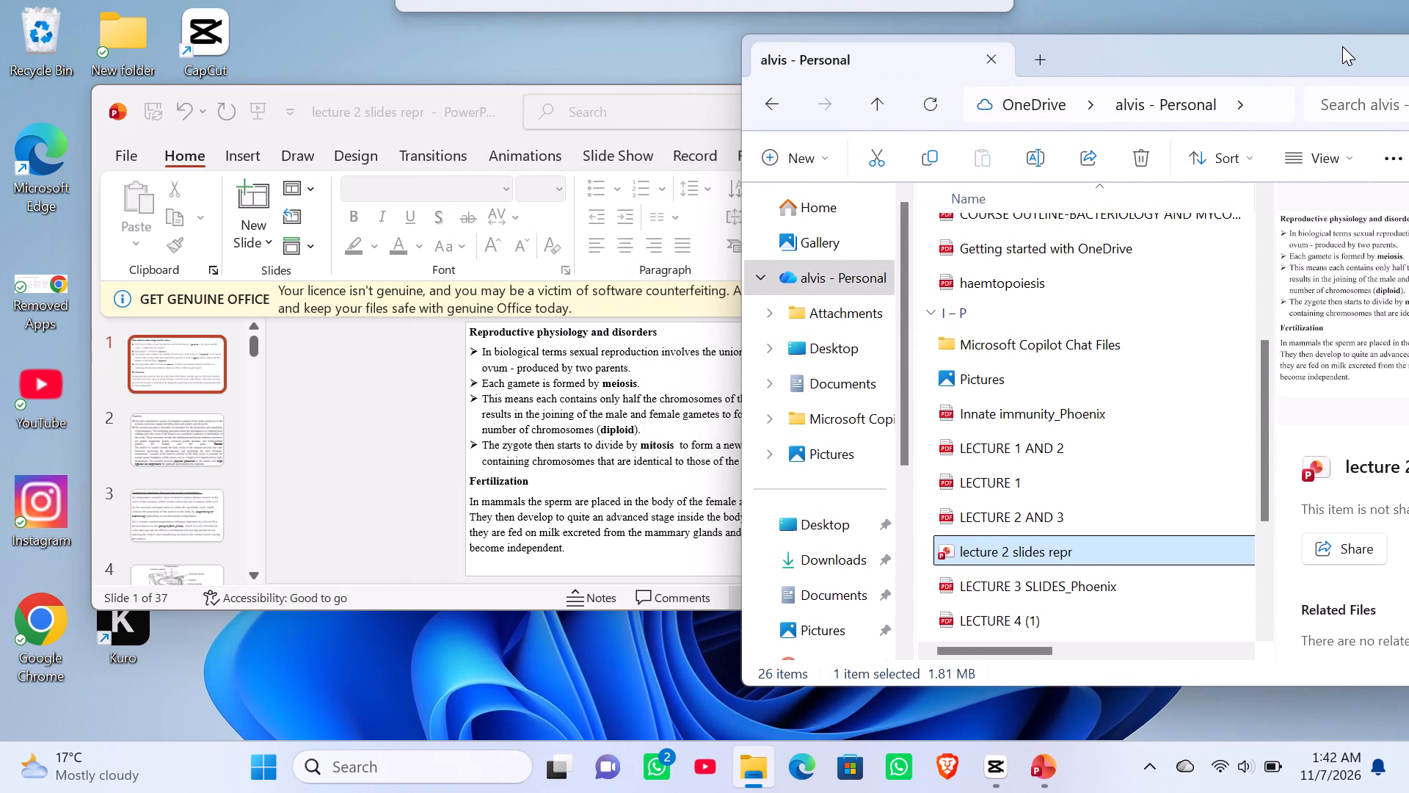
pyautogui.moveTo(1342, 46); pyautogui.dragTo(1216, 0)
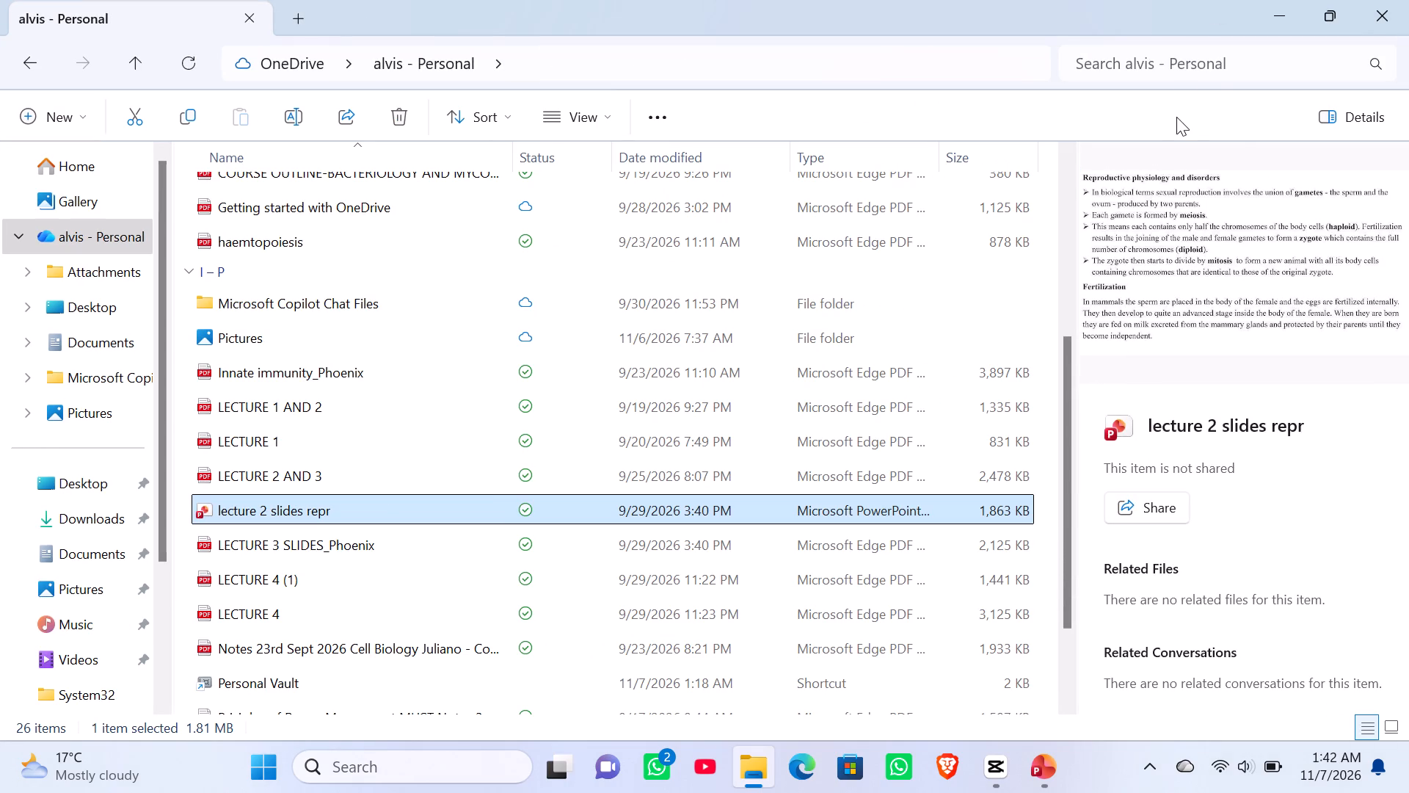
pyautogui.click(1278, 7)
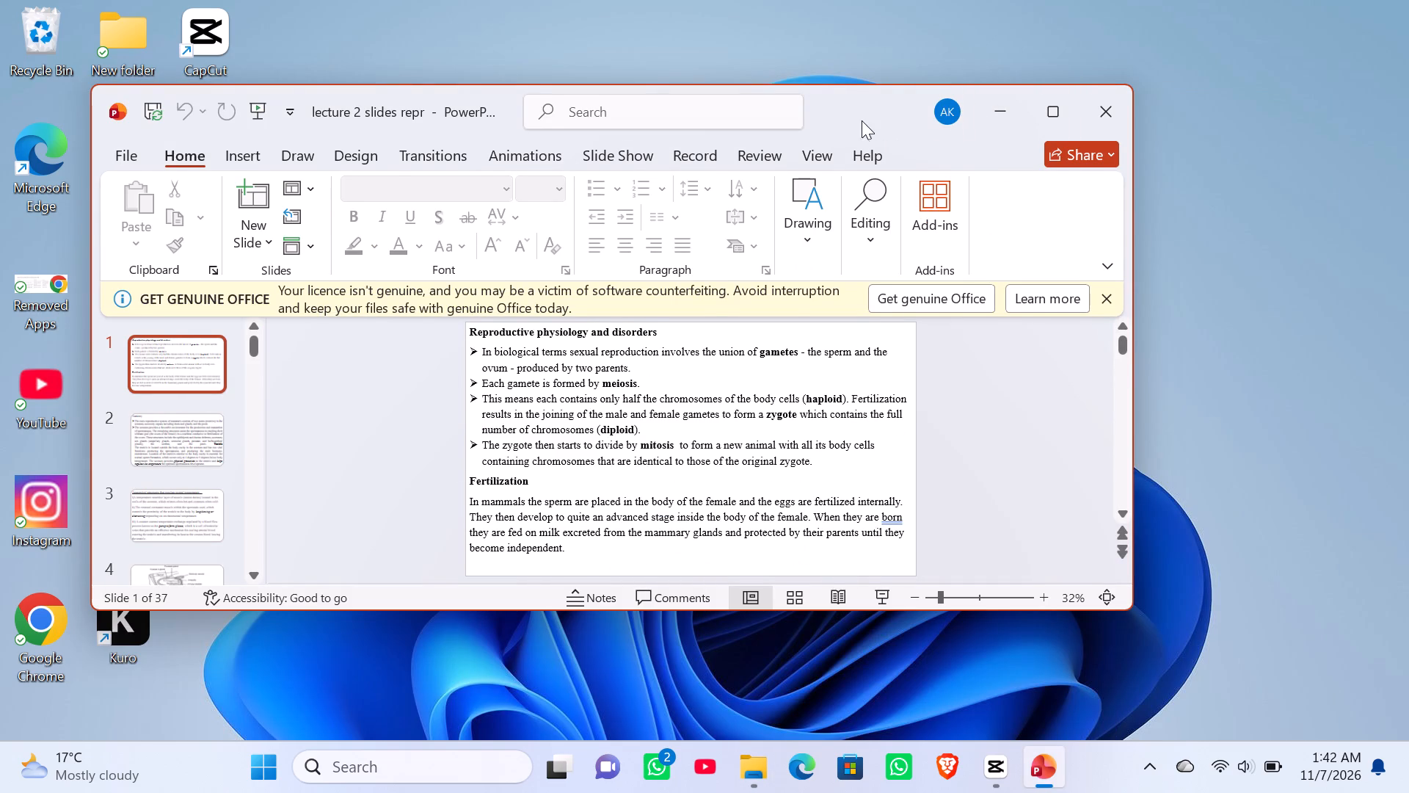
# Snap the PowerPoint window to the upper-right quarter of the screen and File Explorer to the upper-left quarter.
pyautogui.moveTo(862, 120); pyautogui.dragTo(749, 0)
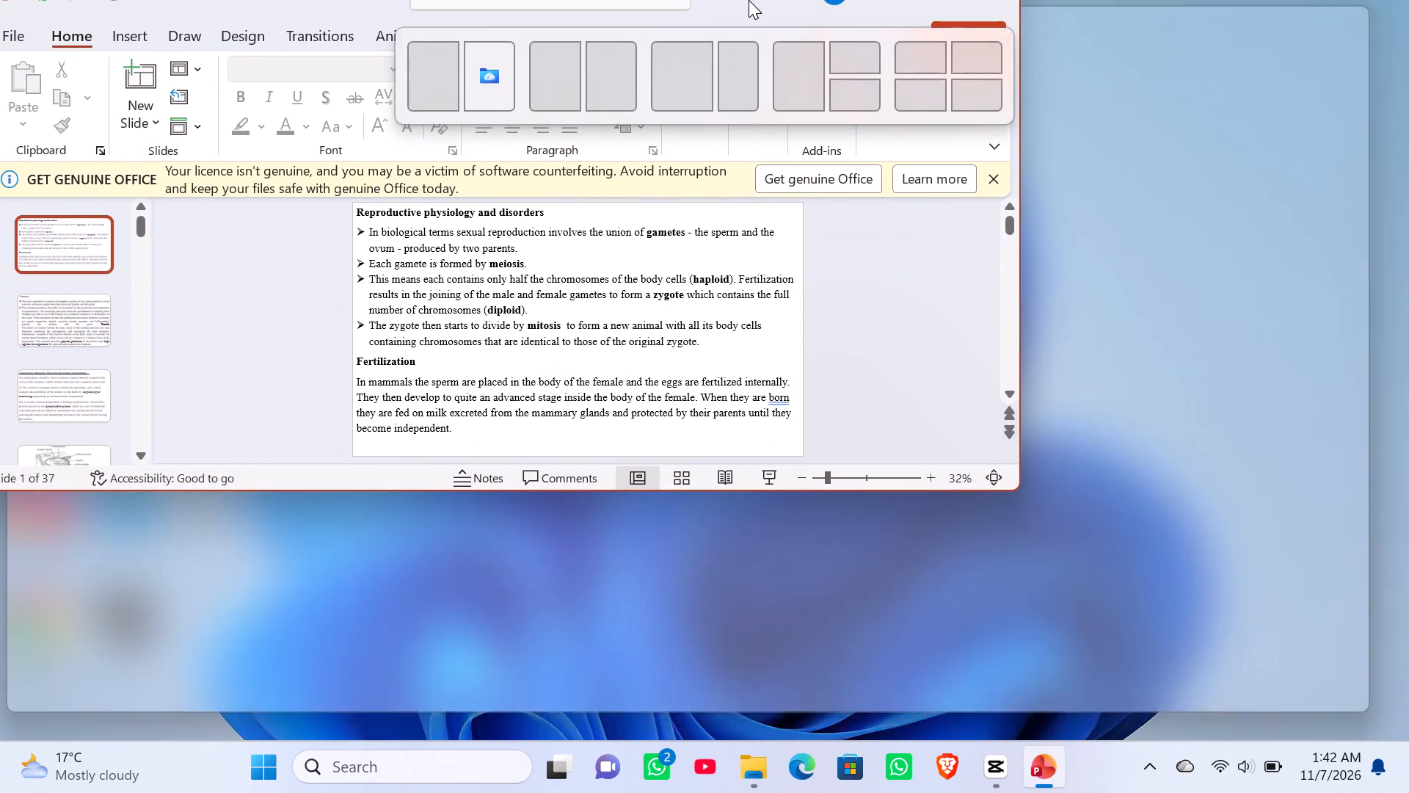
pyautogui.moveTo(749, 0); pyautogui.dragTo(1035, 141)
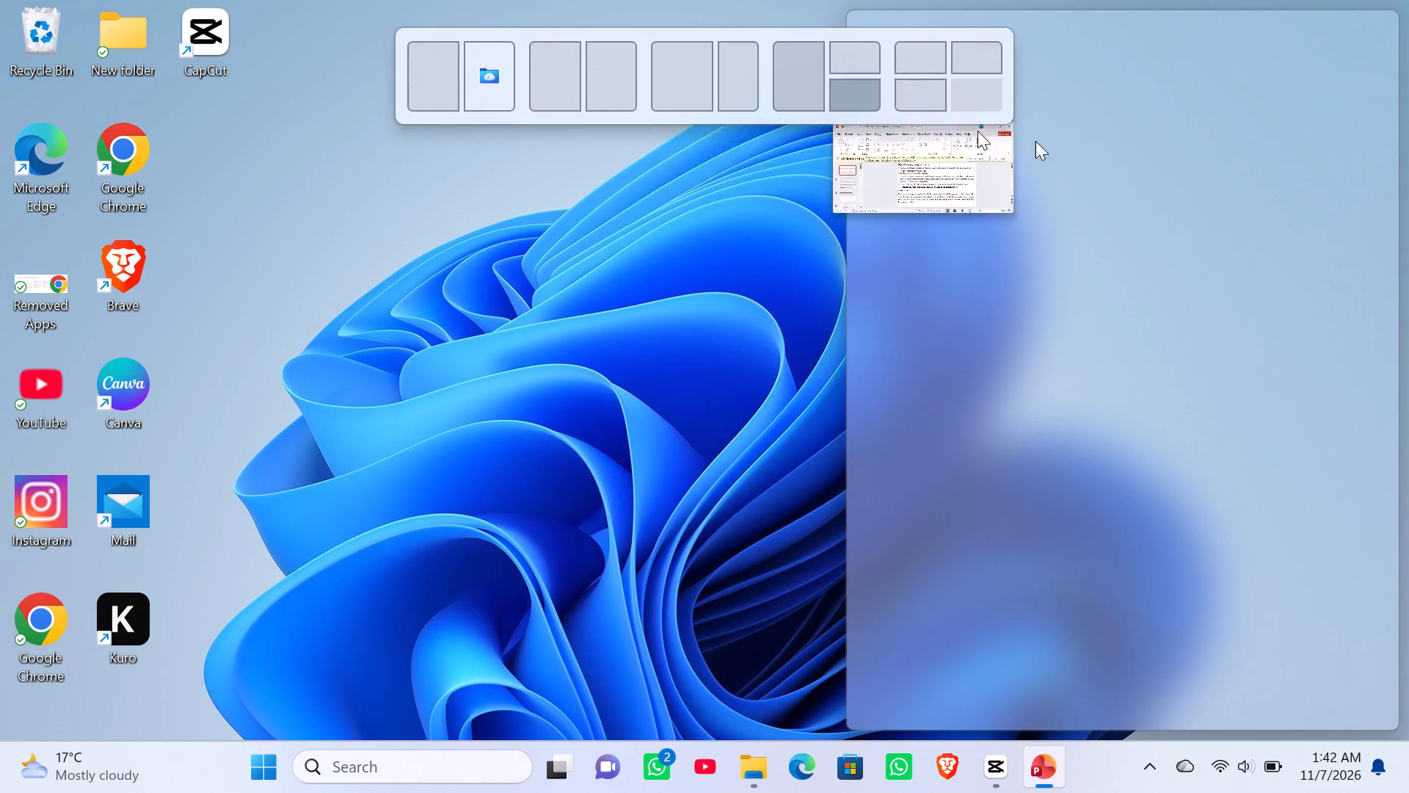
pyautogui.moveTo(1035, 141); pyautogui.dragTo(1408, 89)
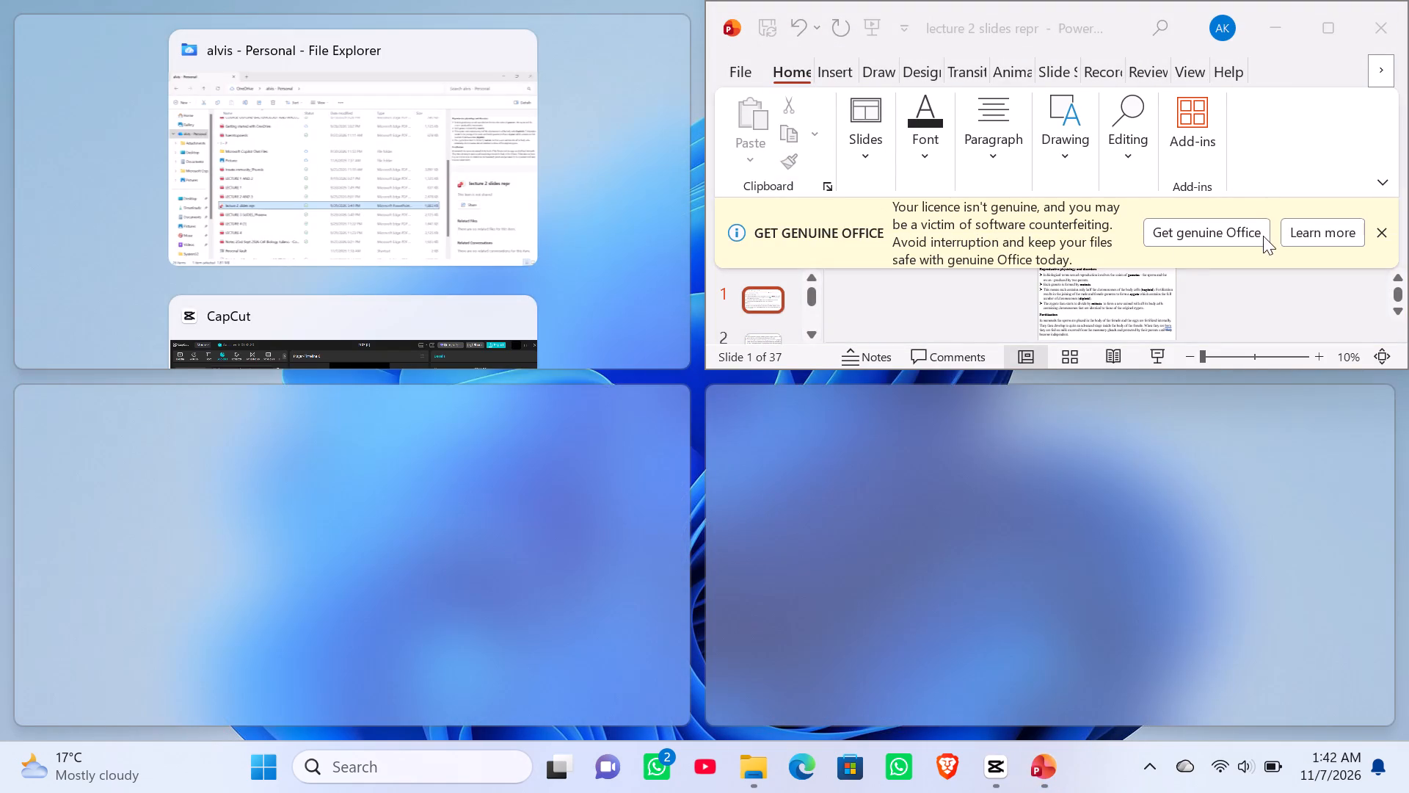
pyautogui.click(340, 201)
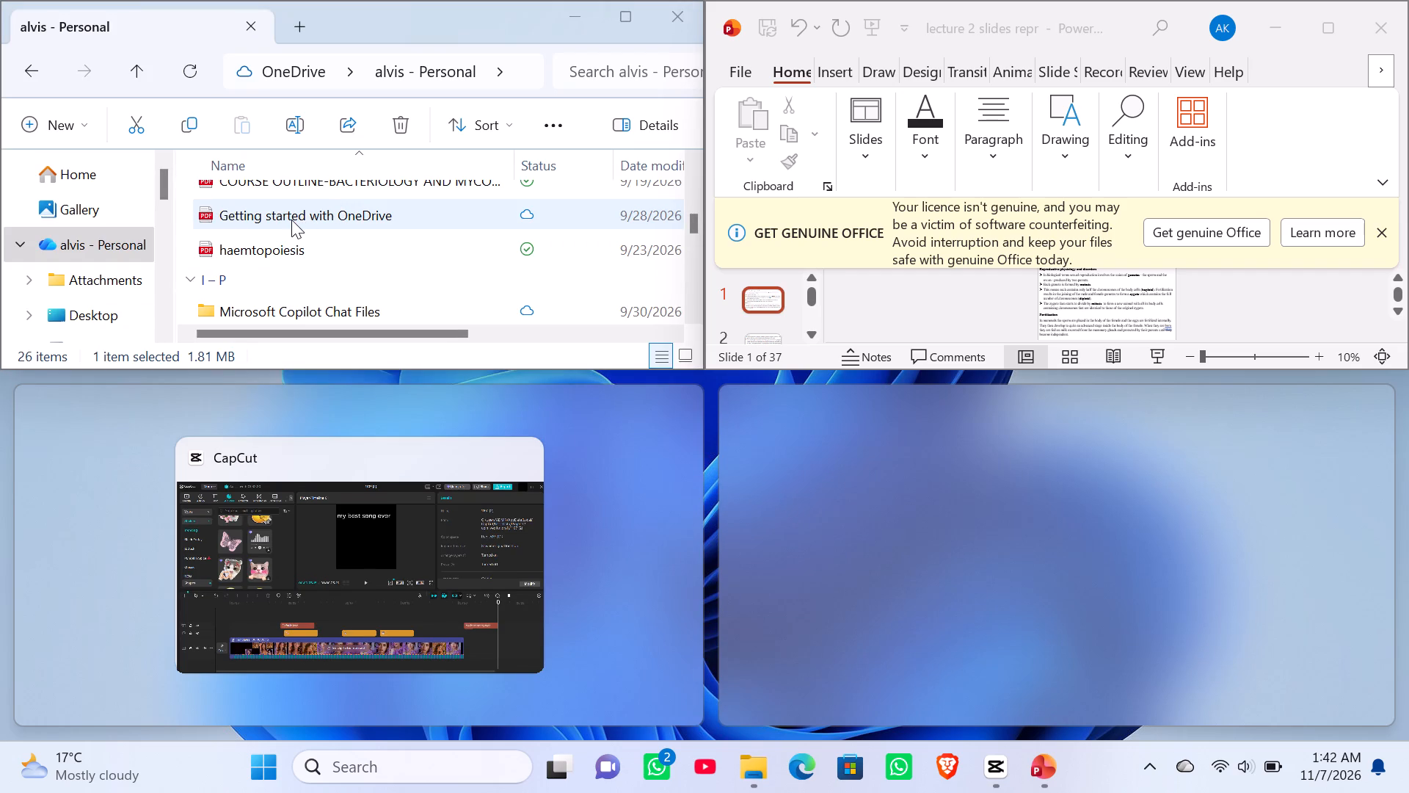
# Open the "Getting started with OneDrive" PDF and close the File Explorer window.
pyautogui.doubleClick(291, 220)
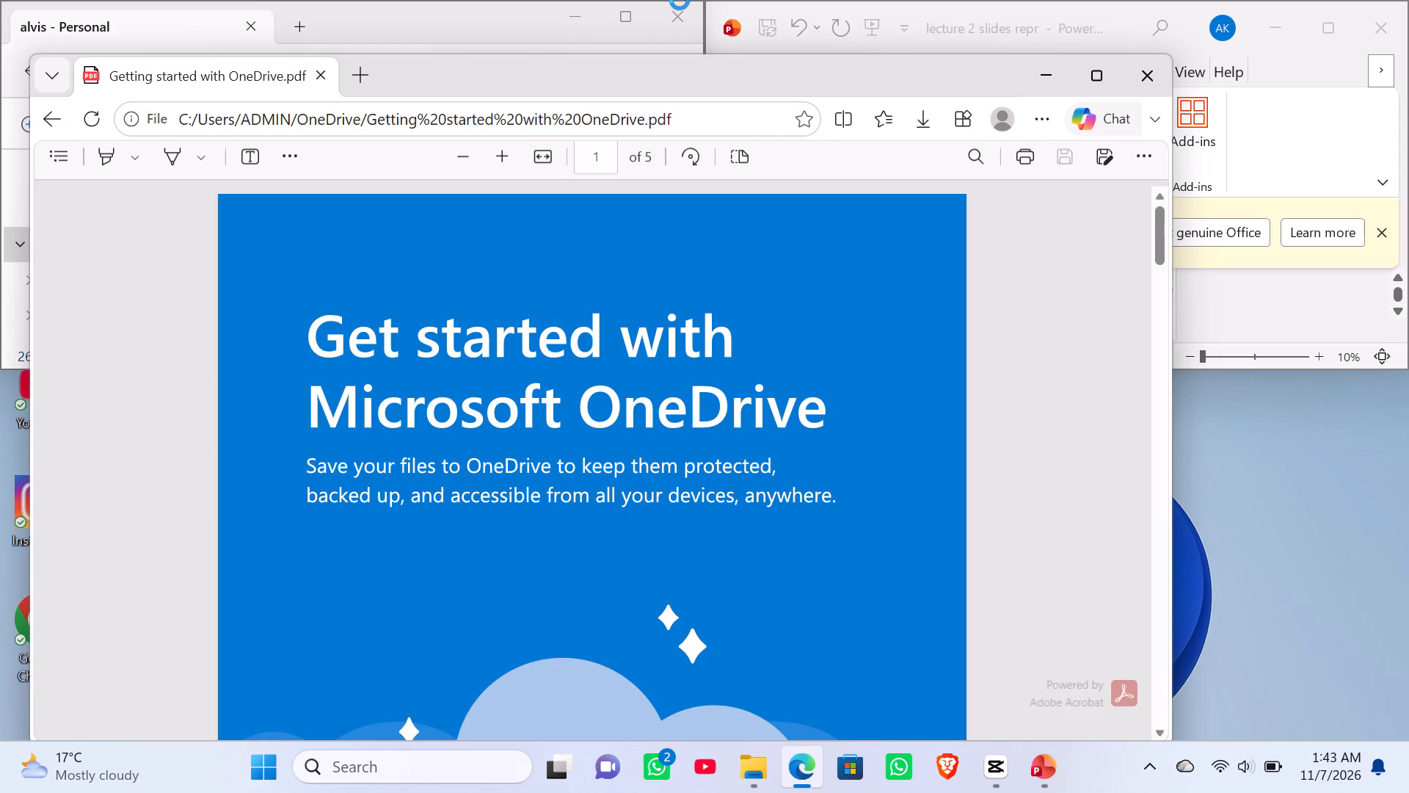
pyautogui.click(676, 15)
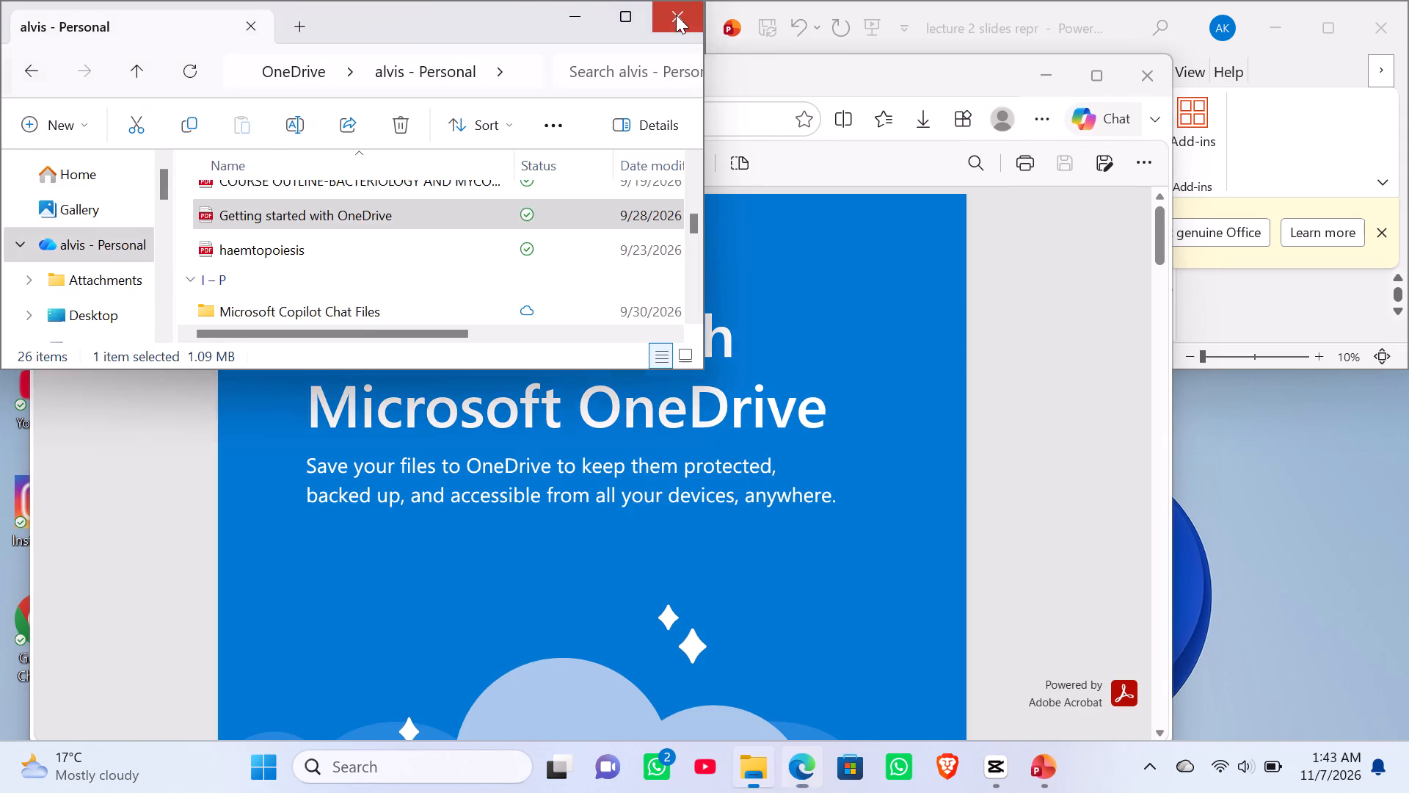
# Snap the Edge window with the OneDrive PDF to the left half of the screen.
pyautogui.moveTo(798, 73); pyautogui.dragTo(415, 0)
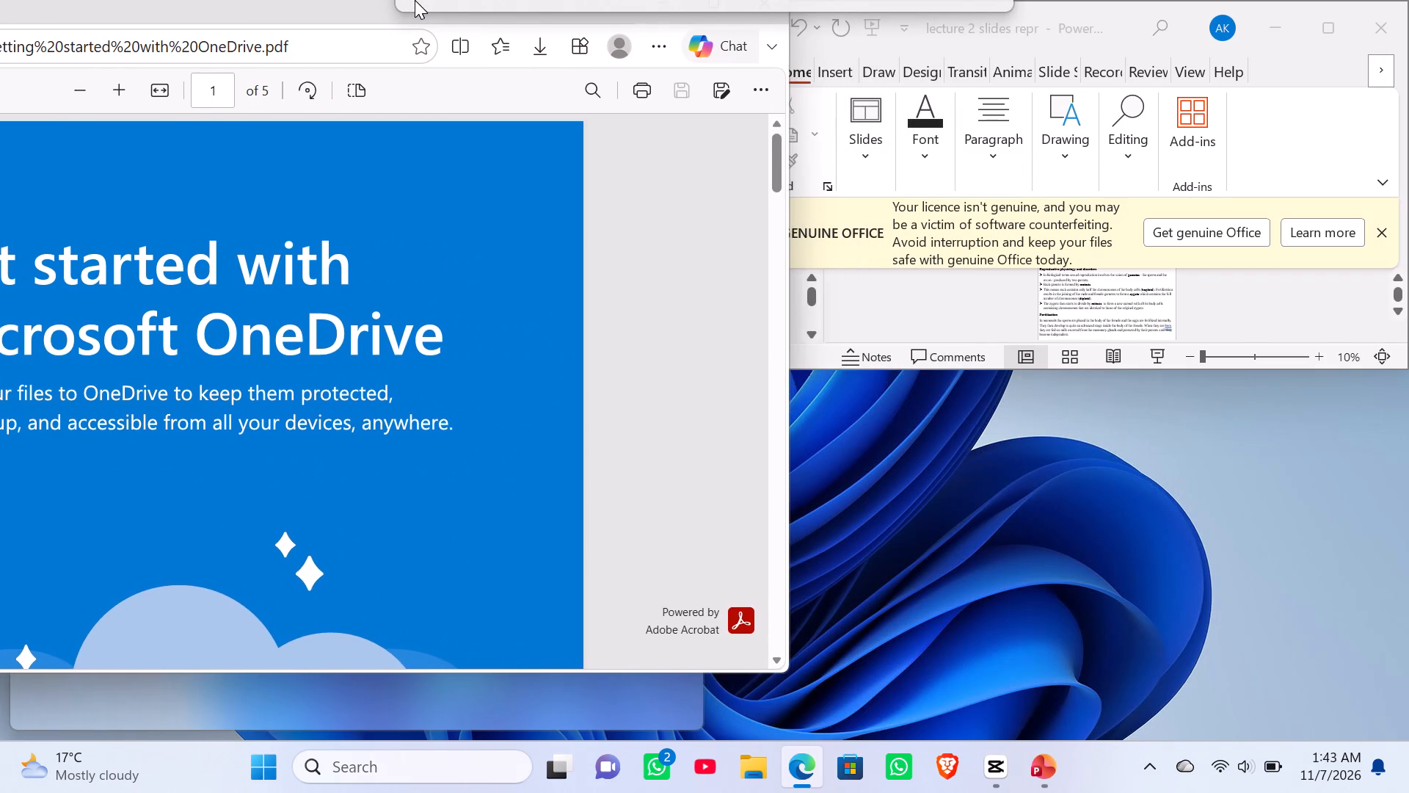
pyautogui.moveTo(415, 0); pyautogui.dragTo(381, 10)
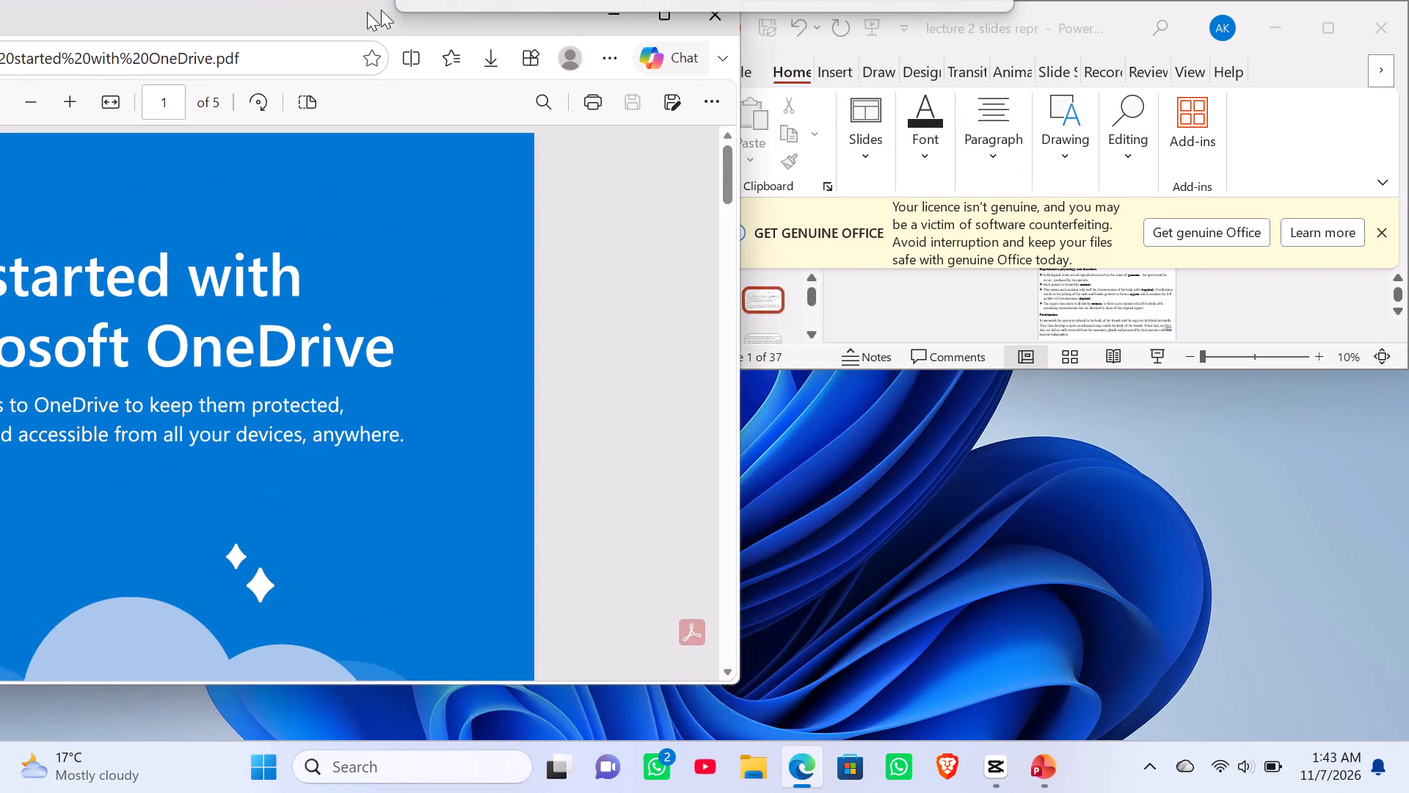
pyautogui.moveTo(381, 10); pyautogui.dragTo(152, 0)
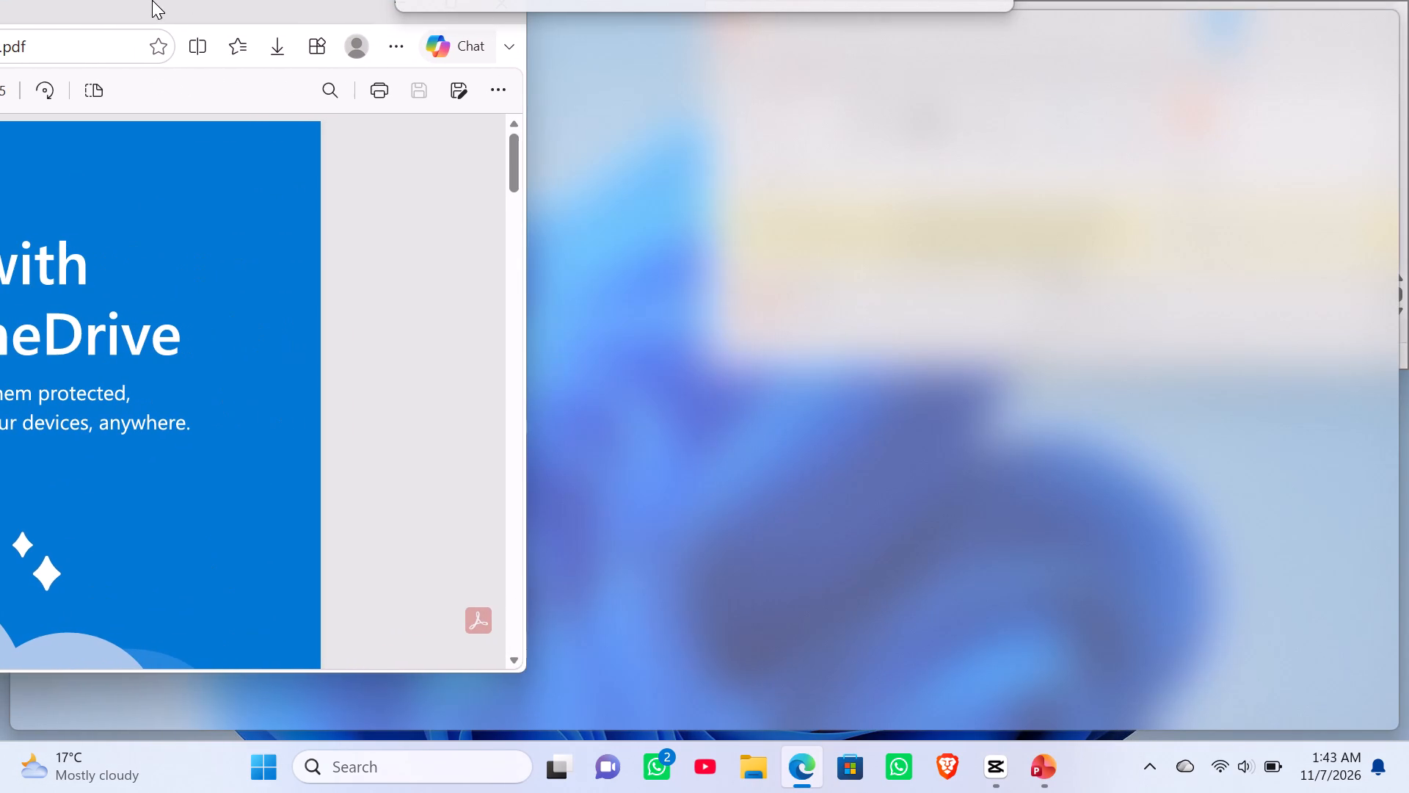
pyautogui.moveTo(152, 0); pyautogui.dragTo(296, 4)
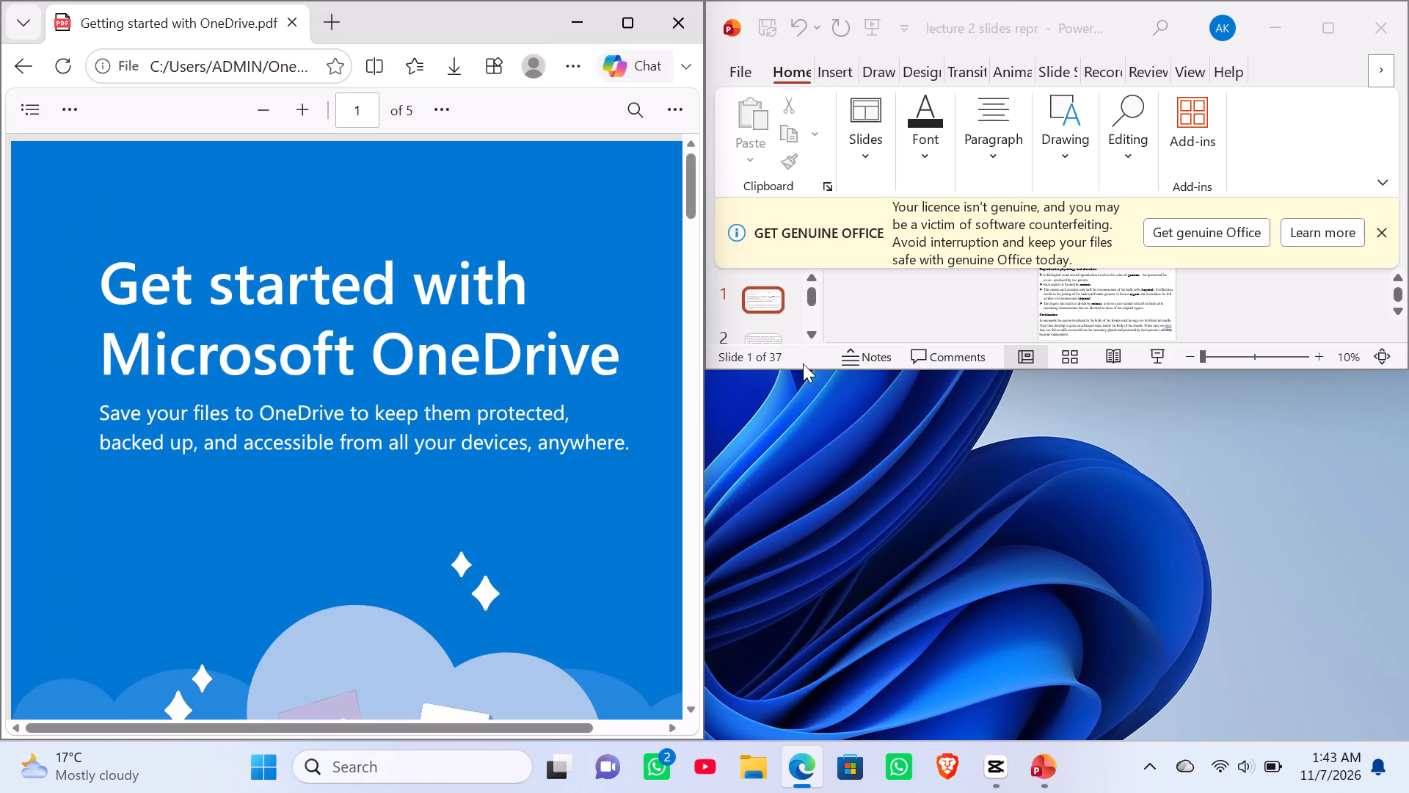
# Stretch the PowerPoint window downward to fill the right half of the screen down to the taskbar.
pyautogui.moveTo(812, 373); pyautogui.dragTo(829, 709)
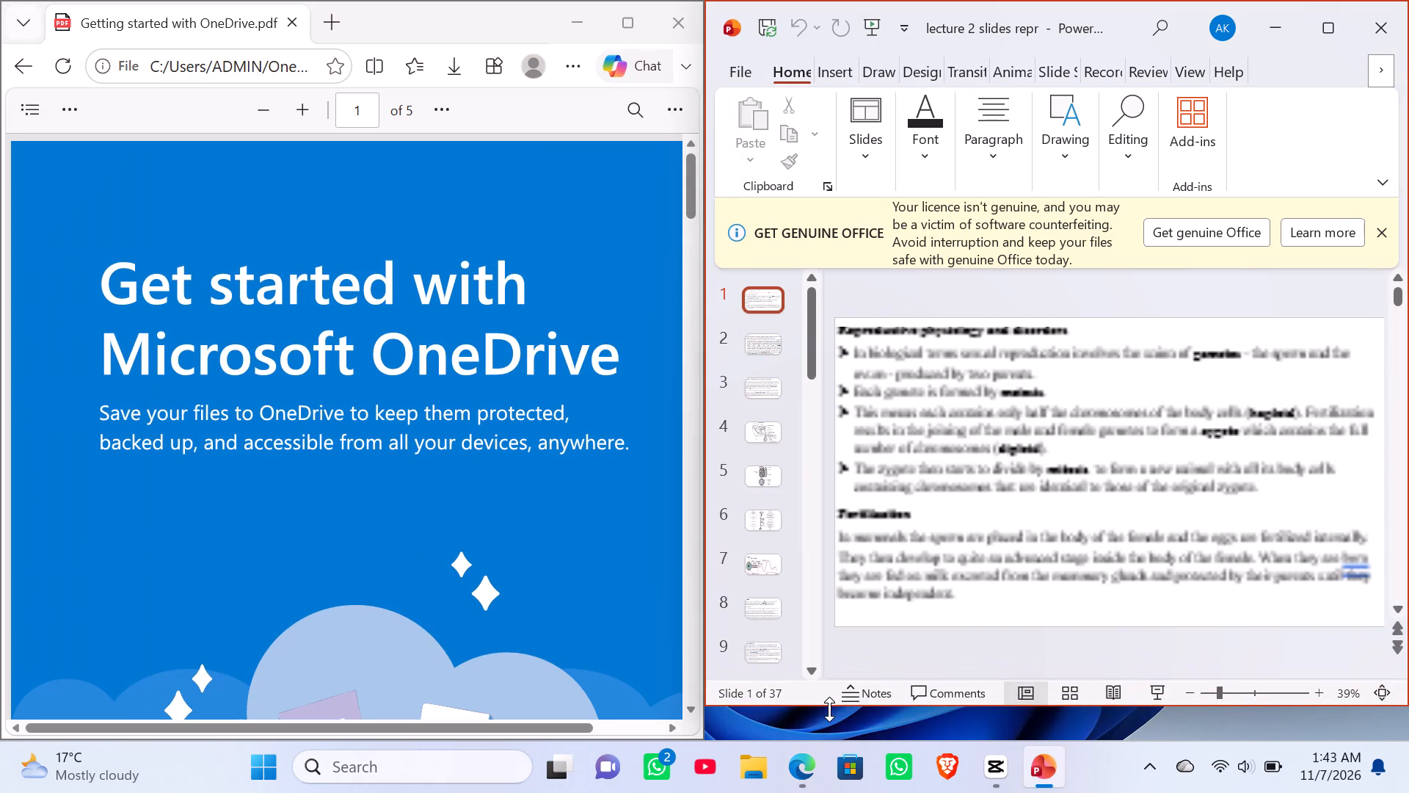
pyautogui.moveTo(829, 709); pyautogui.dragTo(826, 739)
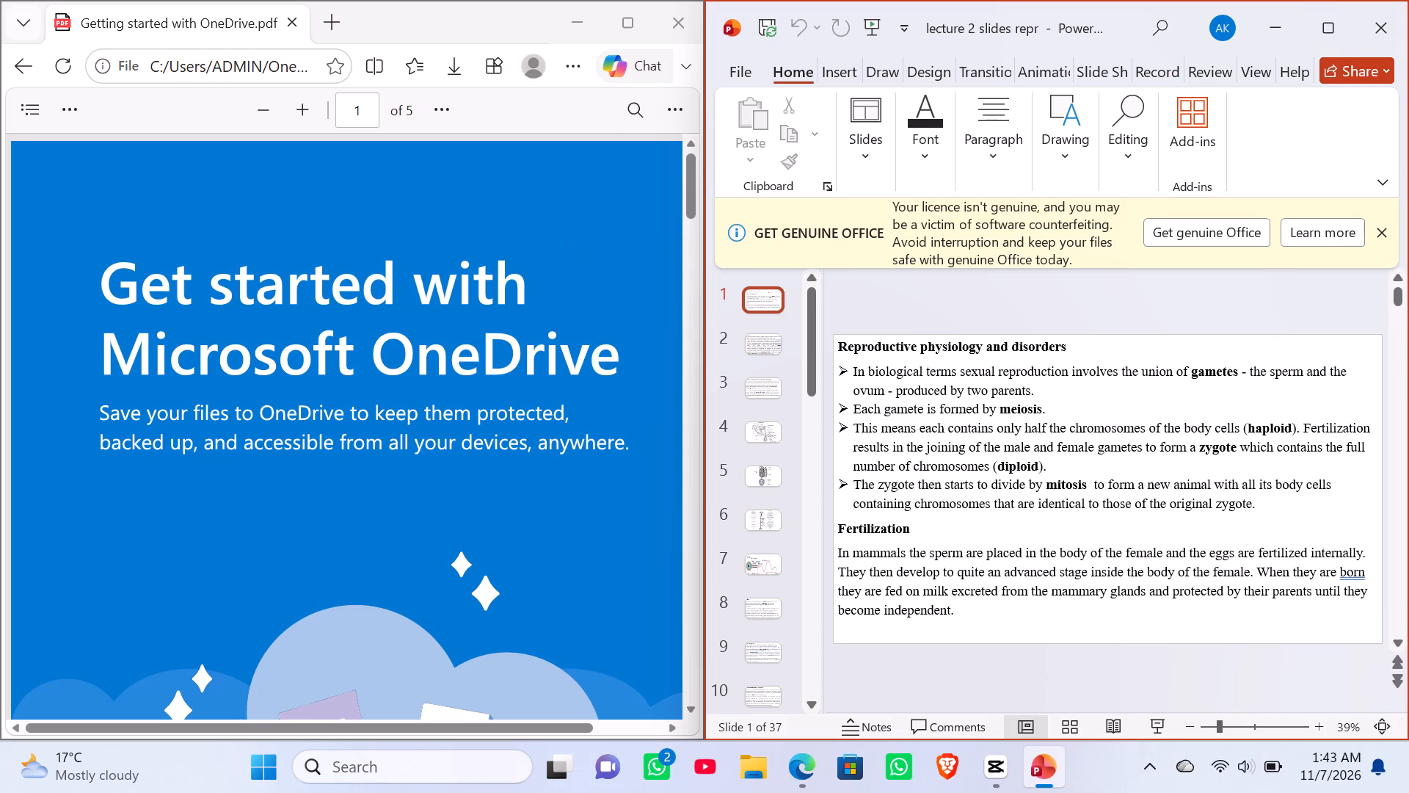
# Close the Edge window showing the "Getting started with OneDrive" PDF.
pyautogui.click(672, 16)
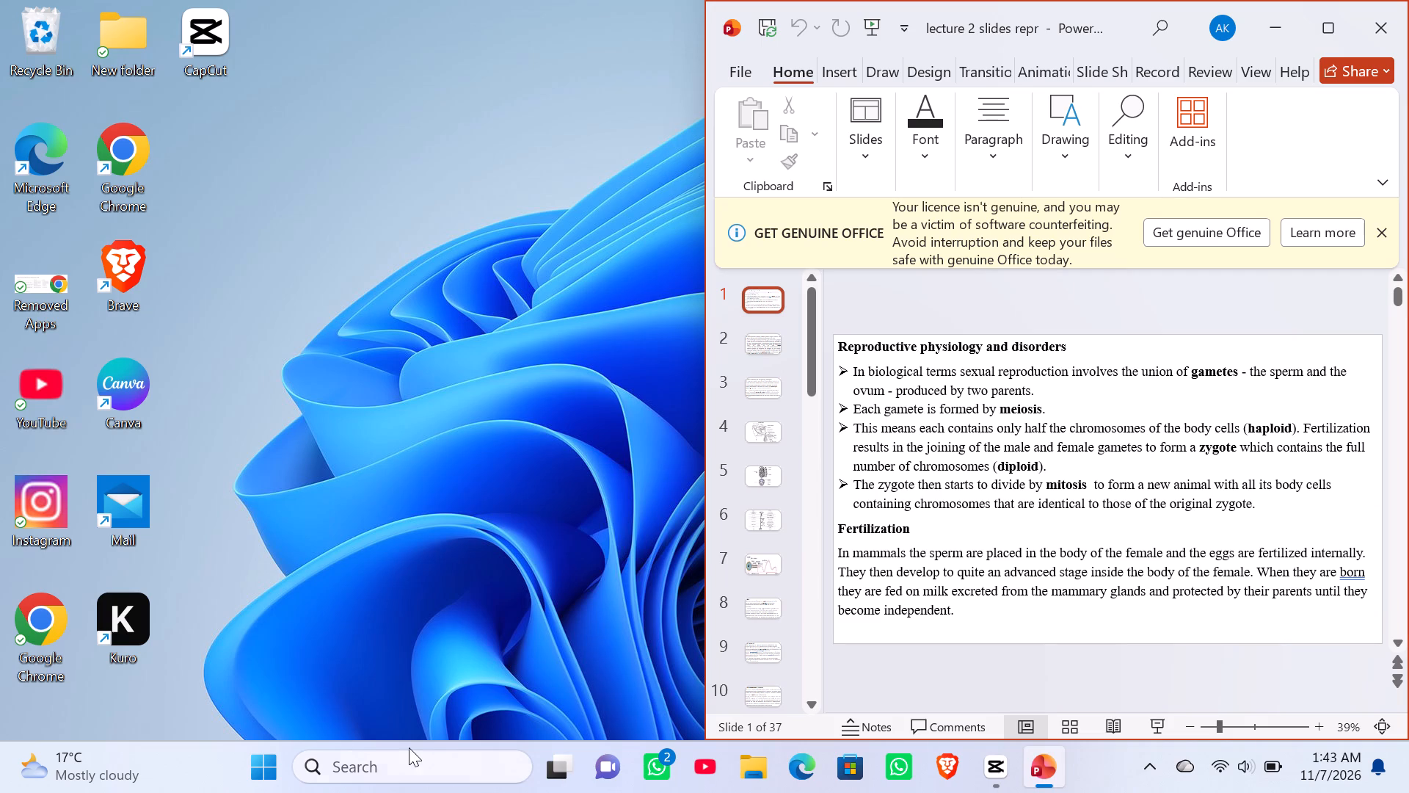
# Find Word through the Windows search and launch it.
pyautogui.click(403, 780)
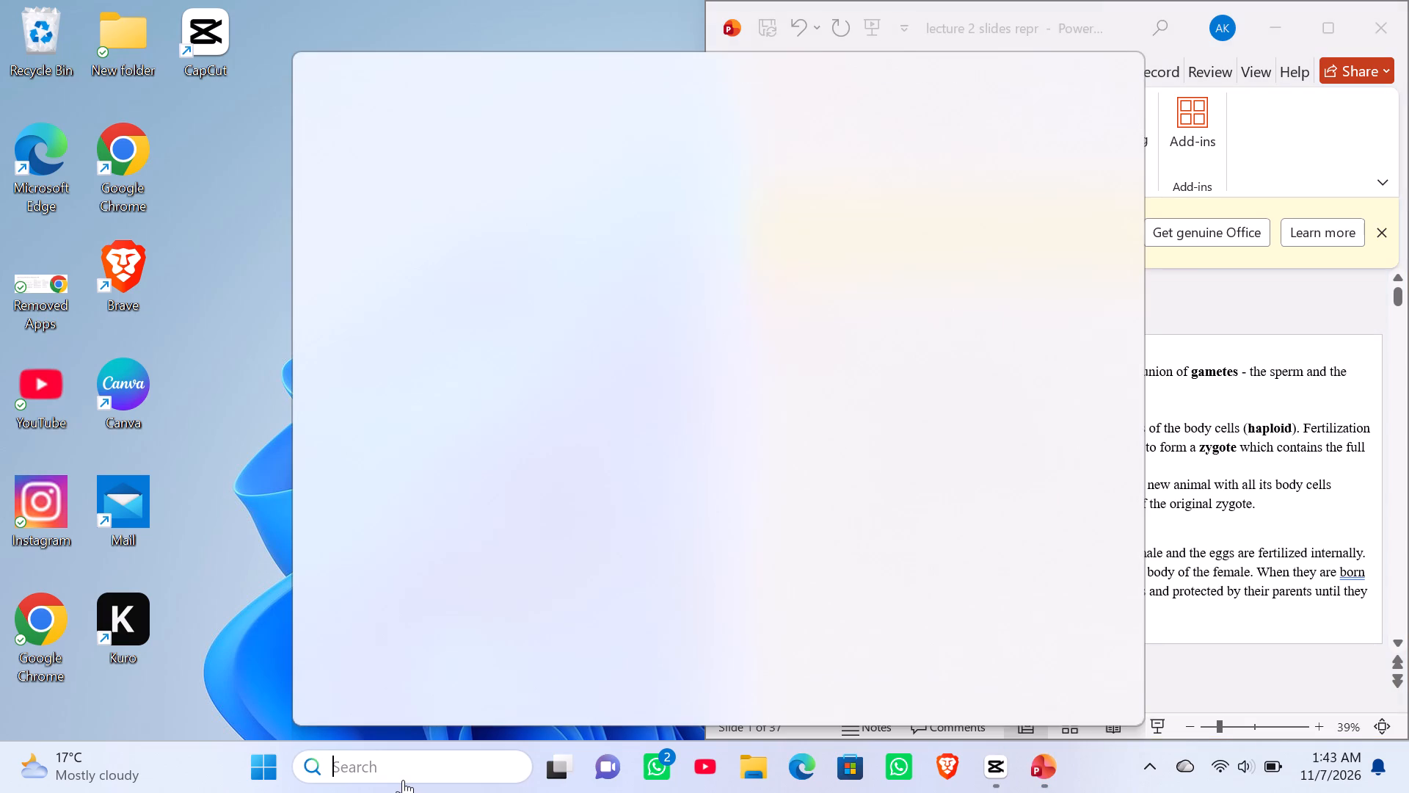
pyautogui.click(403, 780)
pyautogui.press('w')
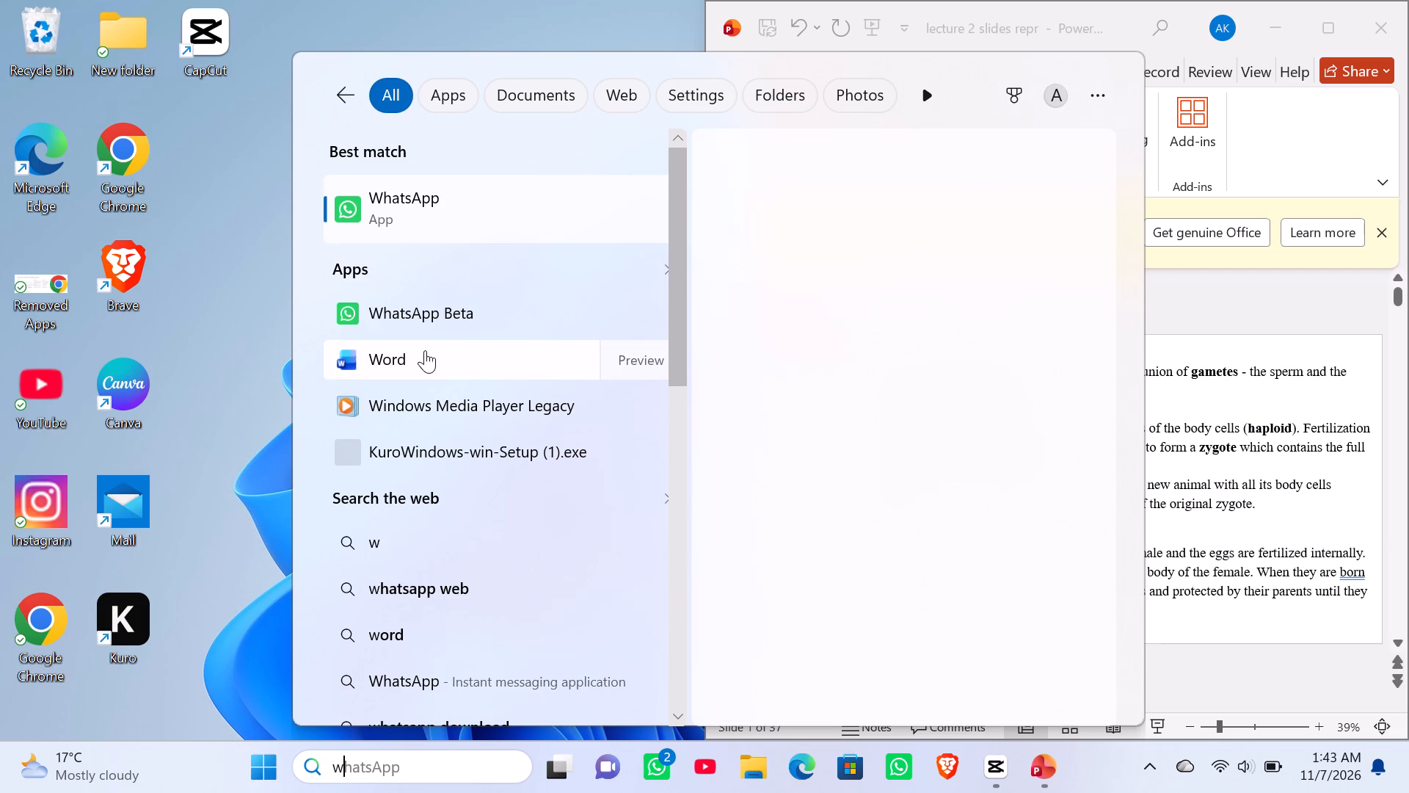
pyautogui.press('o')
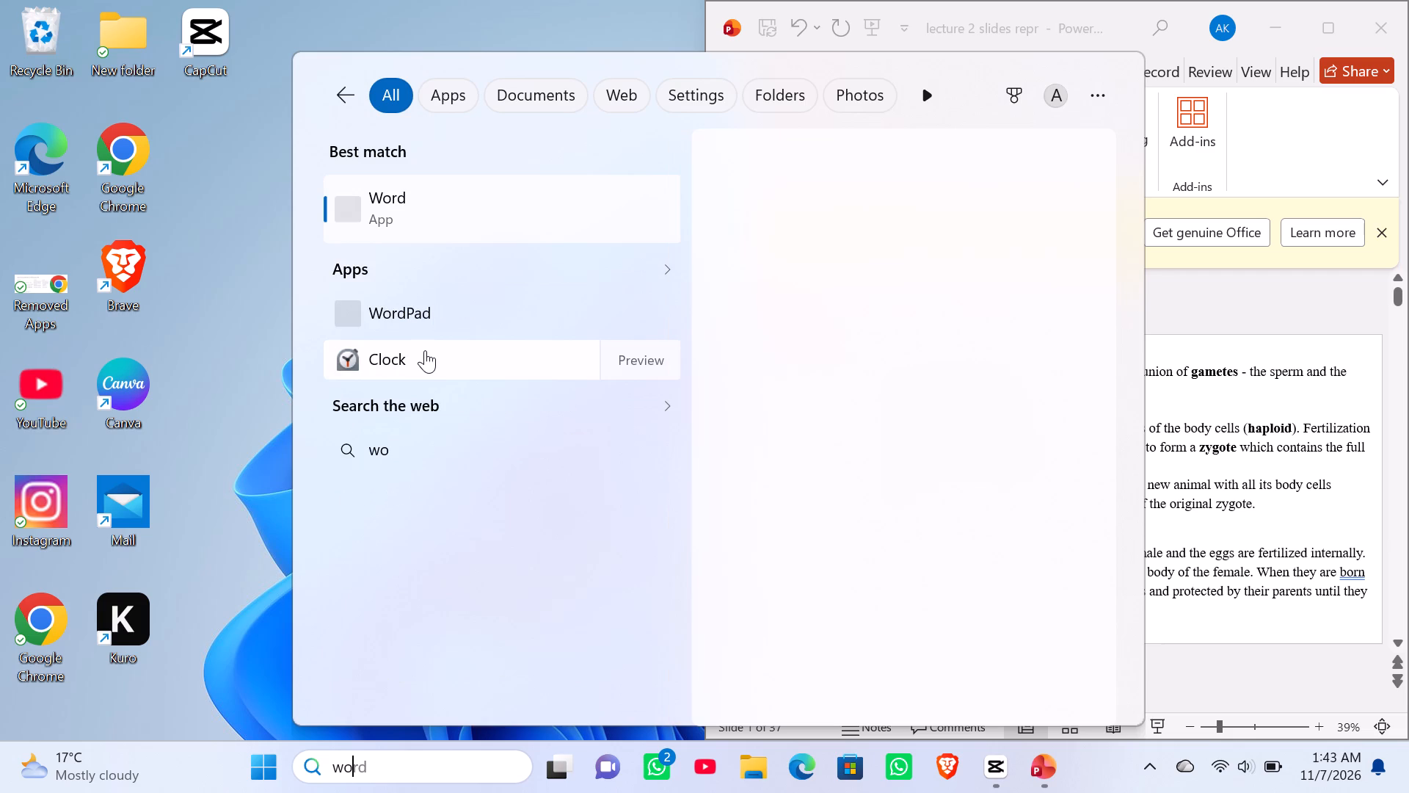
pyautogui.click(451, 211)
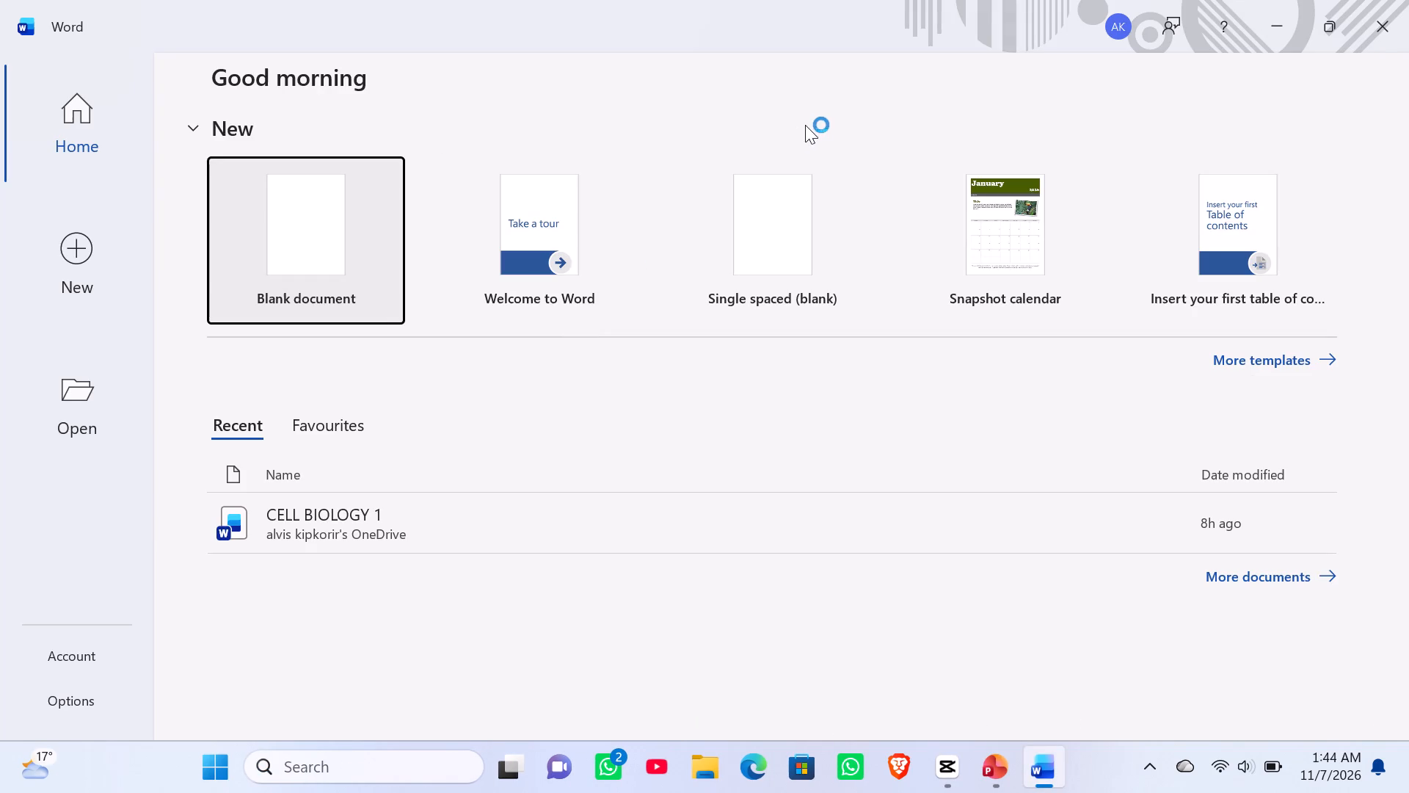
# Snap the Word window into the upper-left quarter of the screen, beside the PowerPoint window.
pyautogui.moveTo(965, 21); pyautogui.dragTo(775, 0)
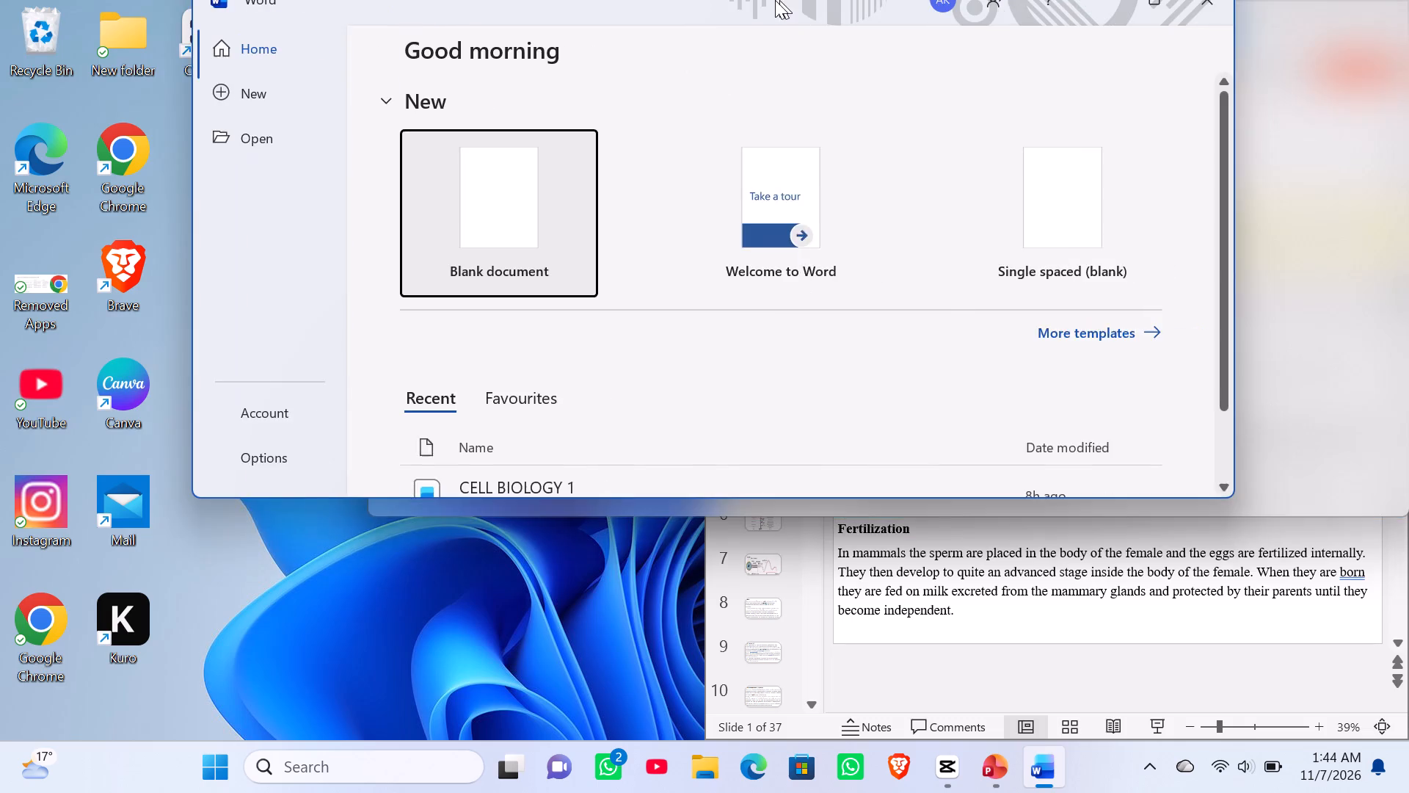
pyautogui.moveTo(775, 0); pyautogui.dragTo(216, 65)
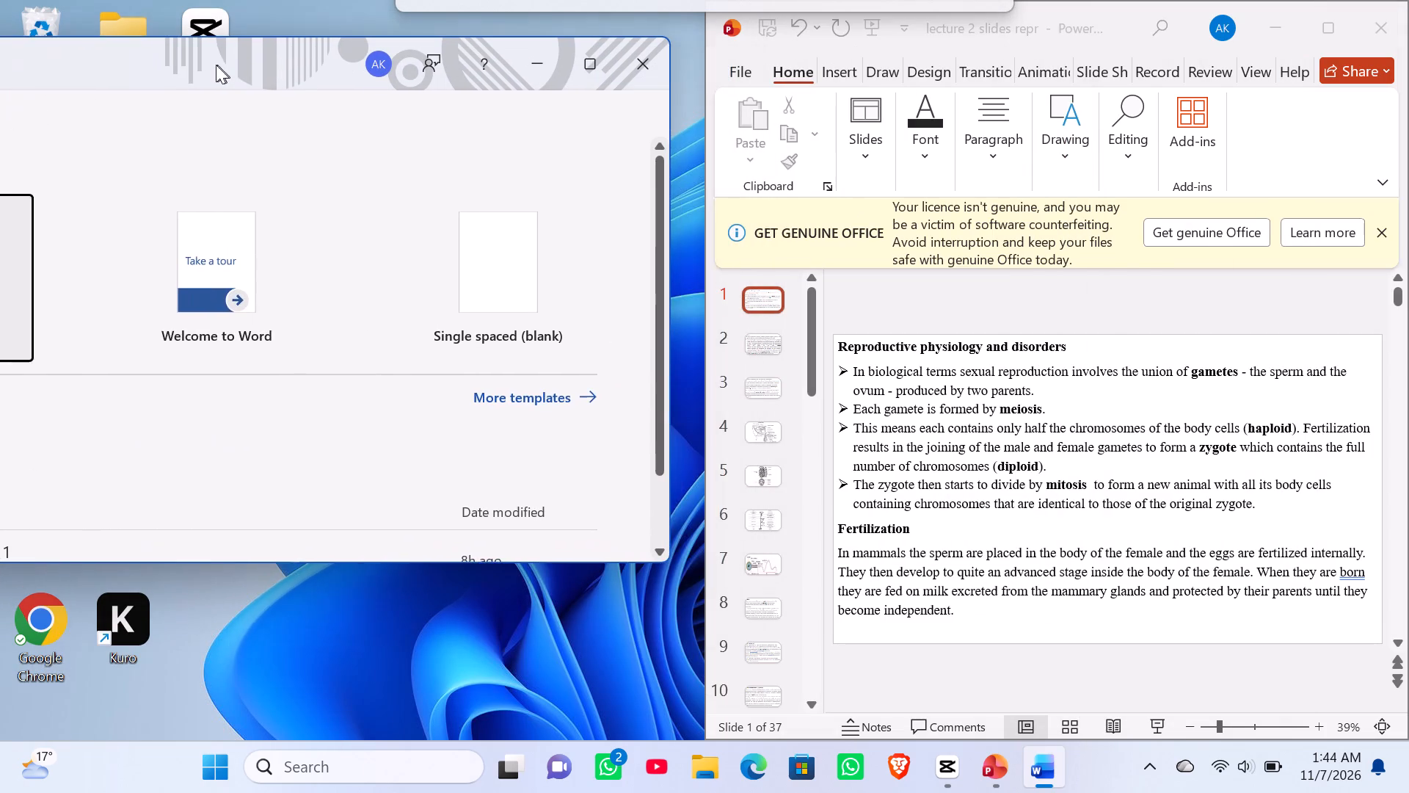
pyautogui.moveTo(216, 65); pyautogui.dragTo(148, 0)
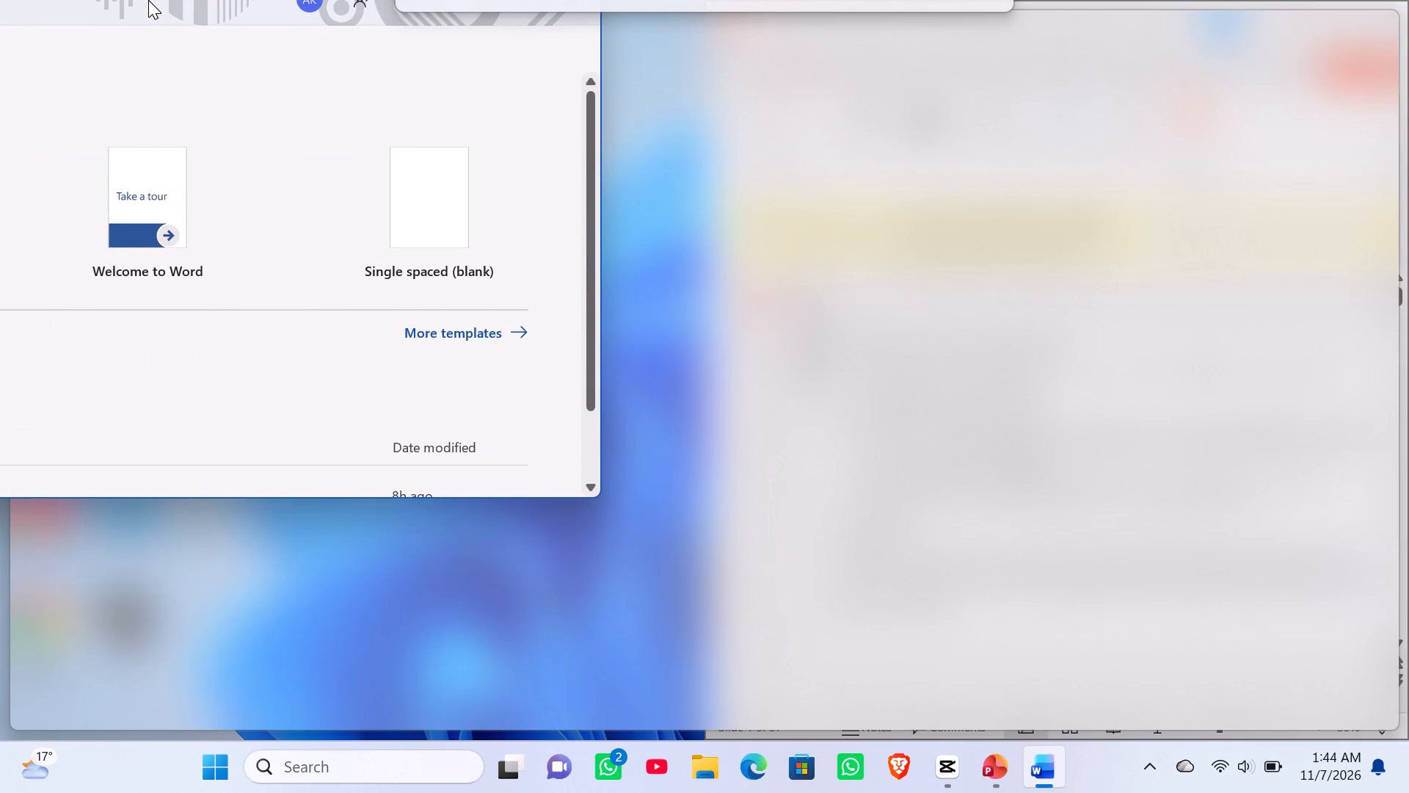
pyautogui.moveTo(148, 0); pyautogui.dragTo(252, 15)
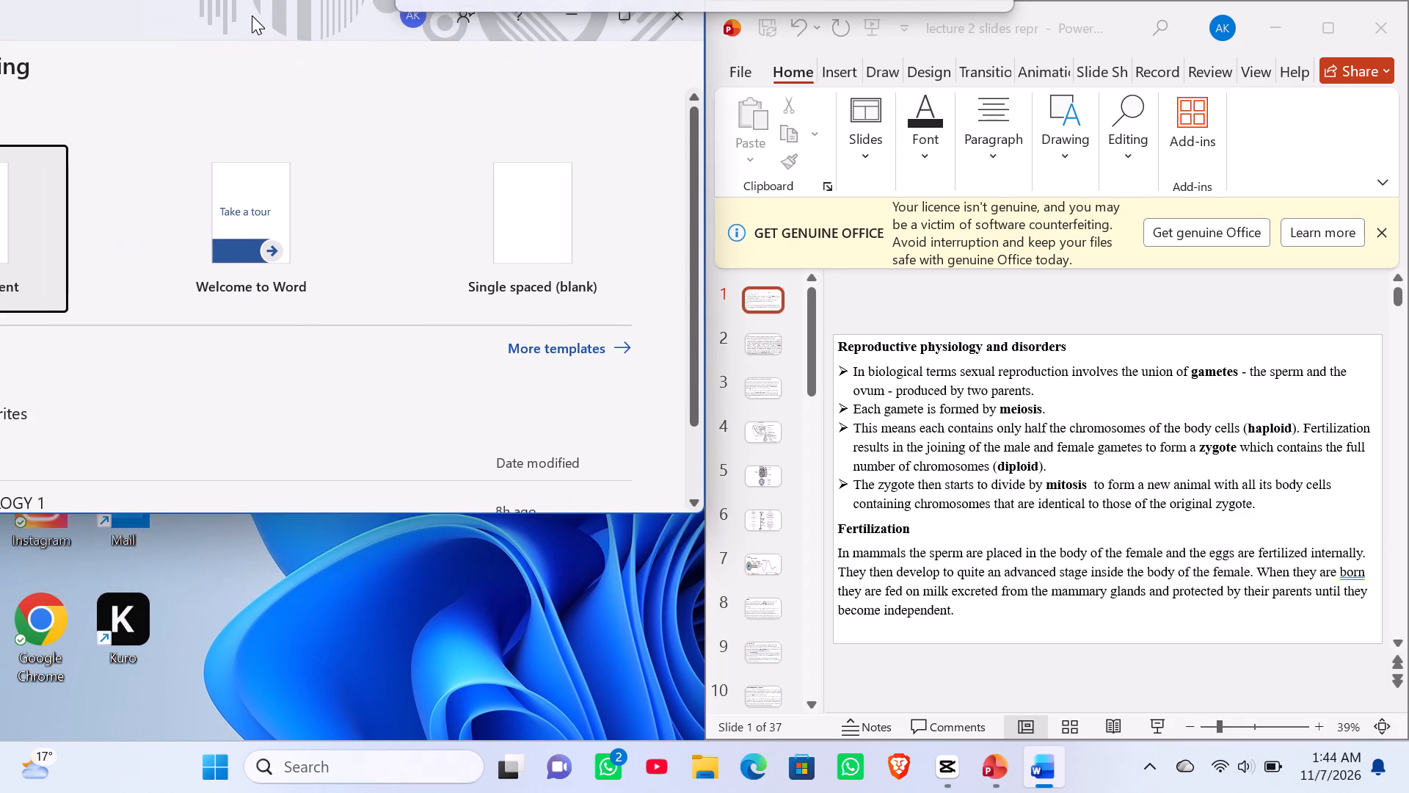
pyautogui.moveTo(252, 15); pyautogui.dragTo(252, 16)
pyautogui.moveTo(203, 61); pyautogui.dragTo(261, 17)
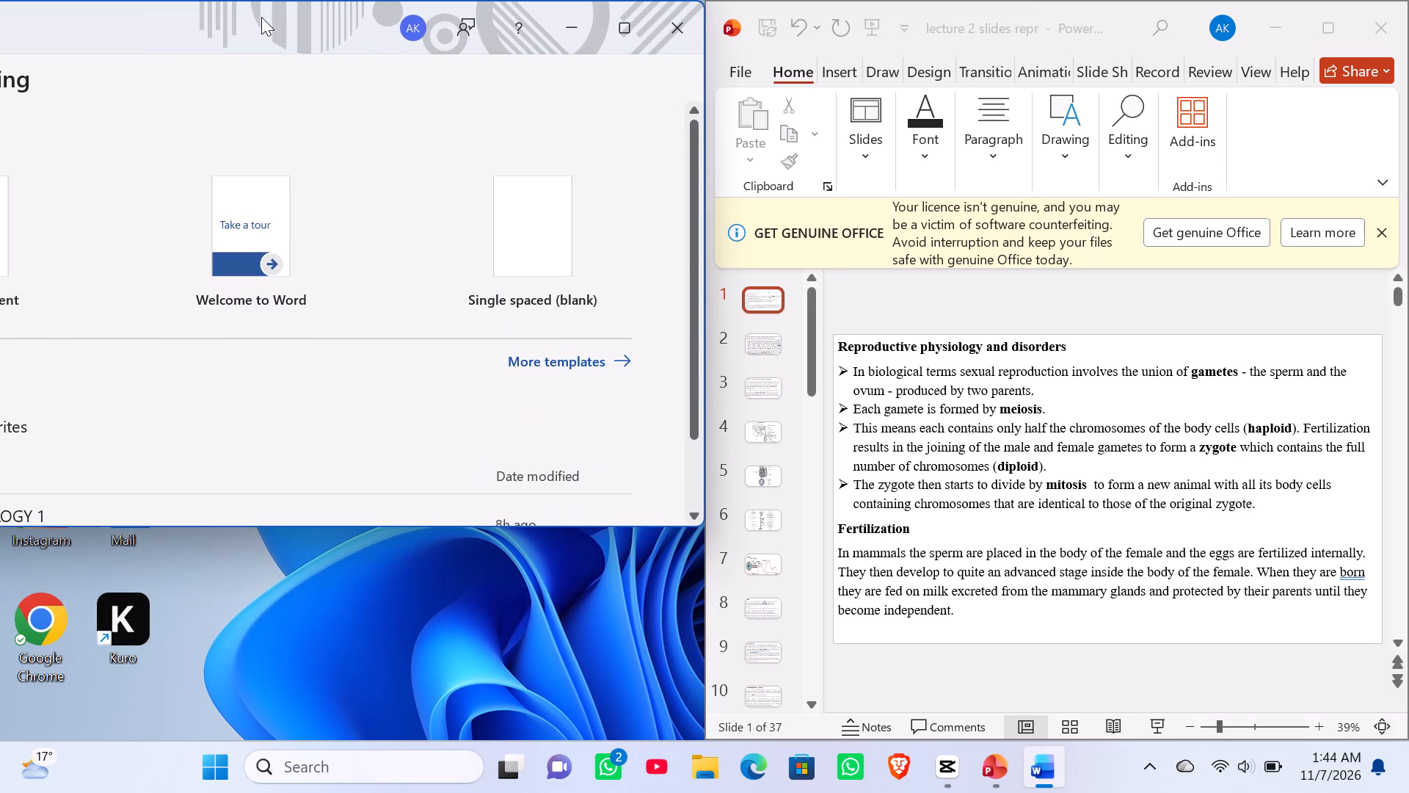
pyautogui.moveTo(261, 17); pyautogui.dragTo(282, 24)
pyautogui.moveTo(282, 24); pyautogui.dragTo(409, 189)
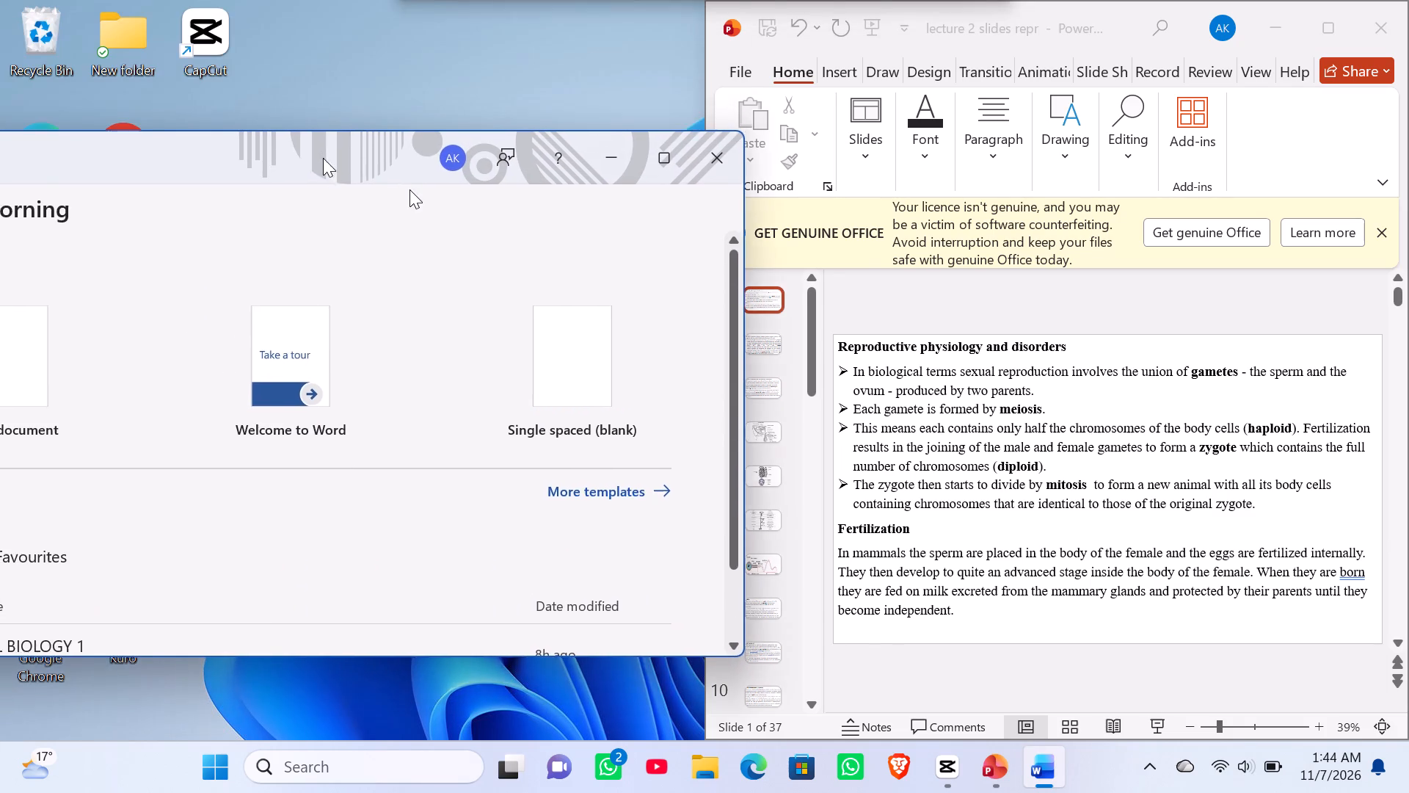
pyautogui.moveTo(409, 189); pyautogui.dragTo(316, 88)
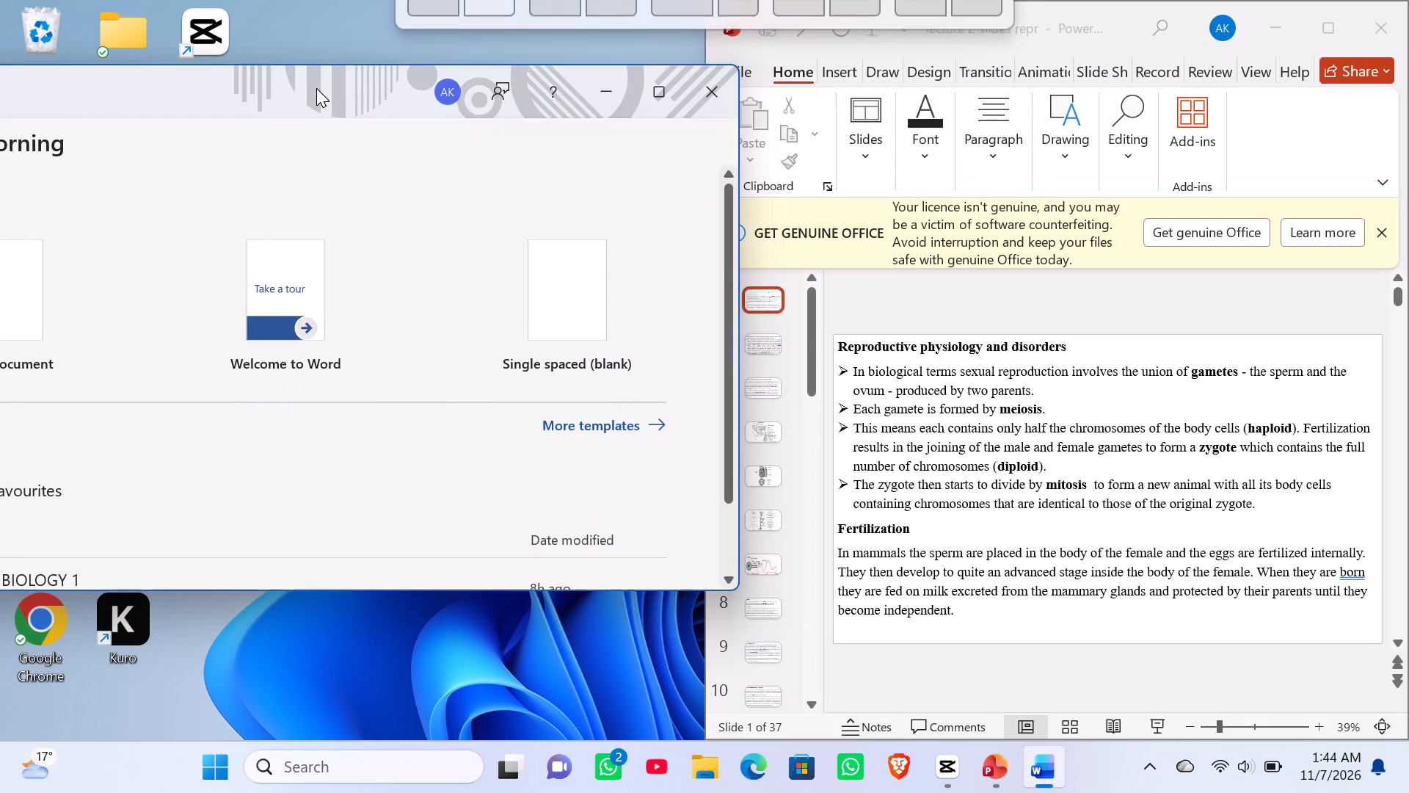
pyautogui.moveTo(316, 88); pyautogui.dragTo(108, 0)
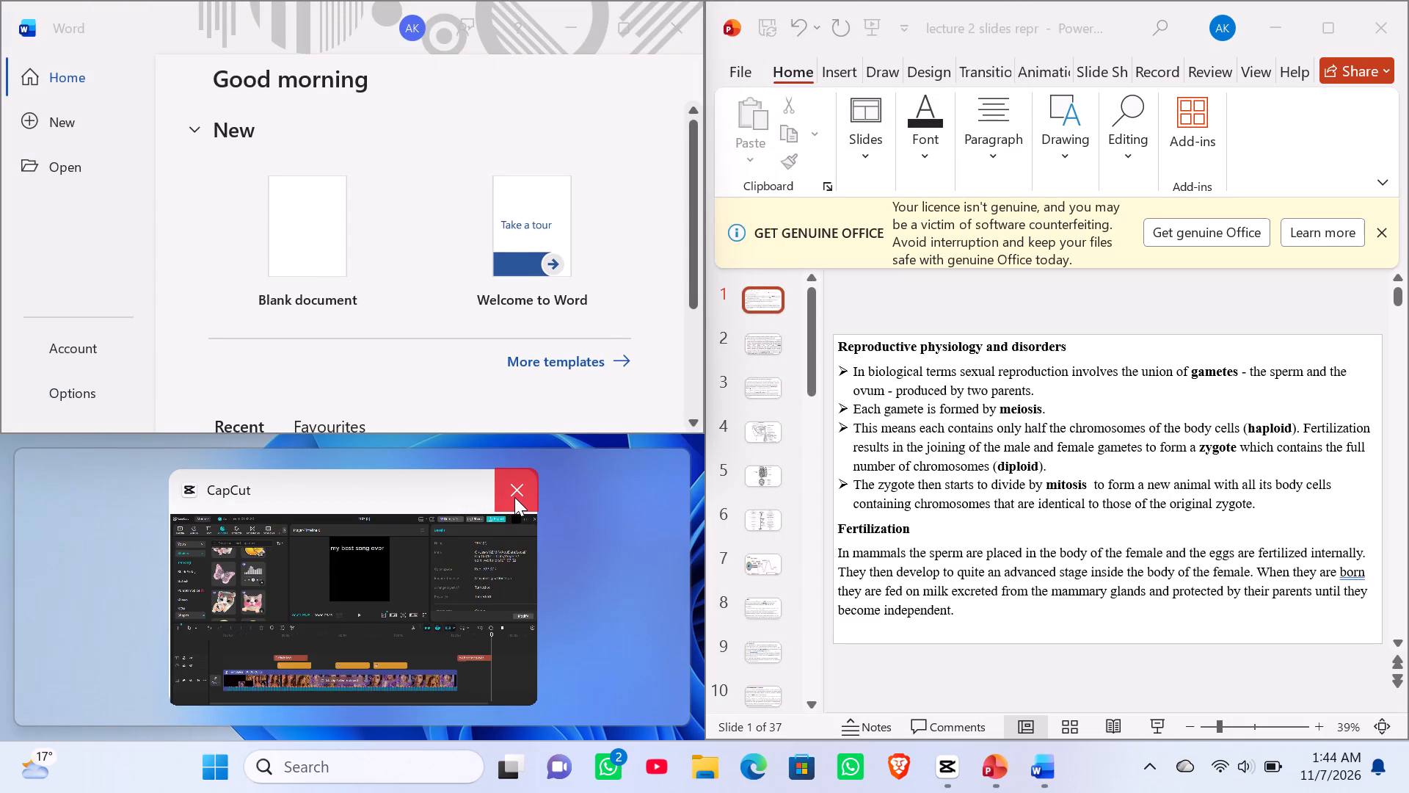
# Close the CapCut project window suggested for the empty area below Word.
pyautogui.click(514, 497)
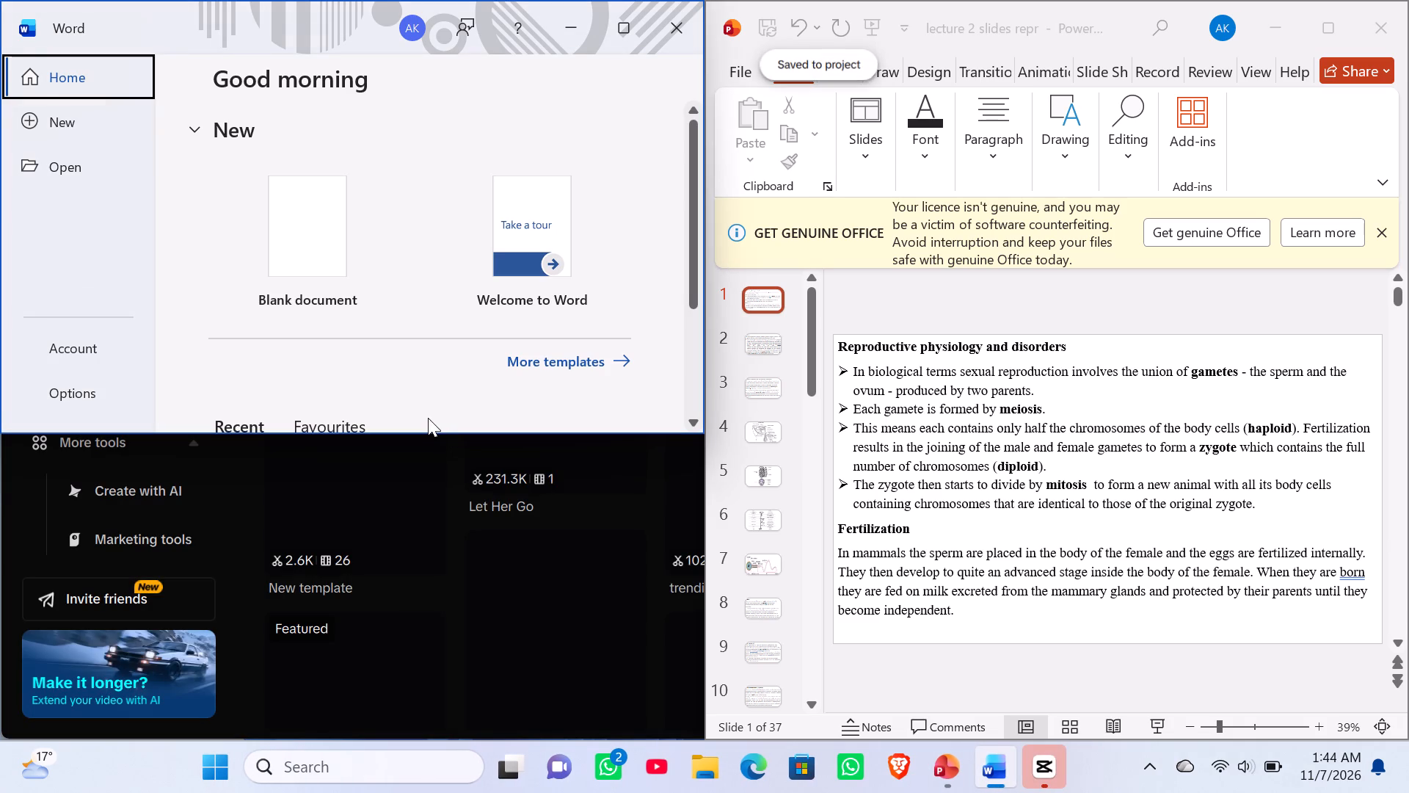
# Stretch the Word window downward to fill the left half of the screen down to the taskbar.
pyautogui.moveTo(493, 435); pyautogui.dragTo(491, 615)
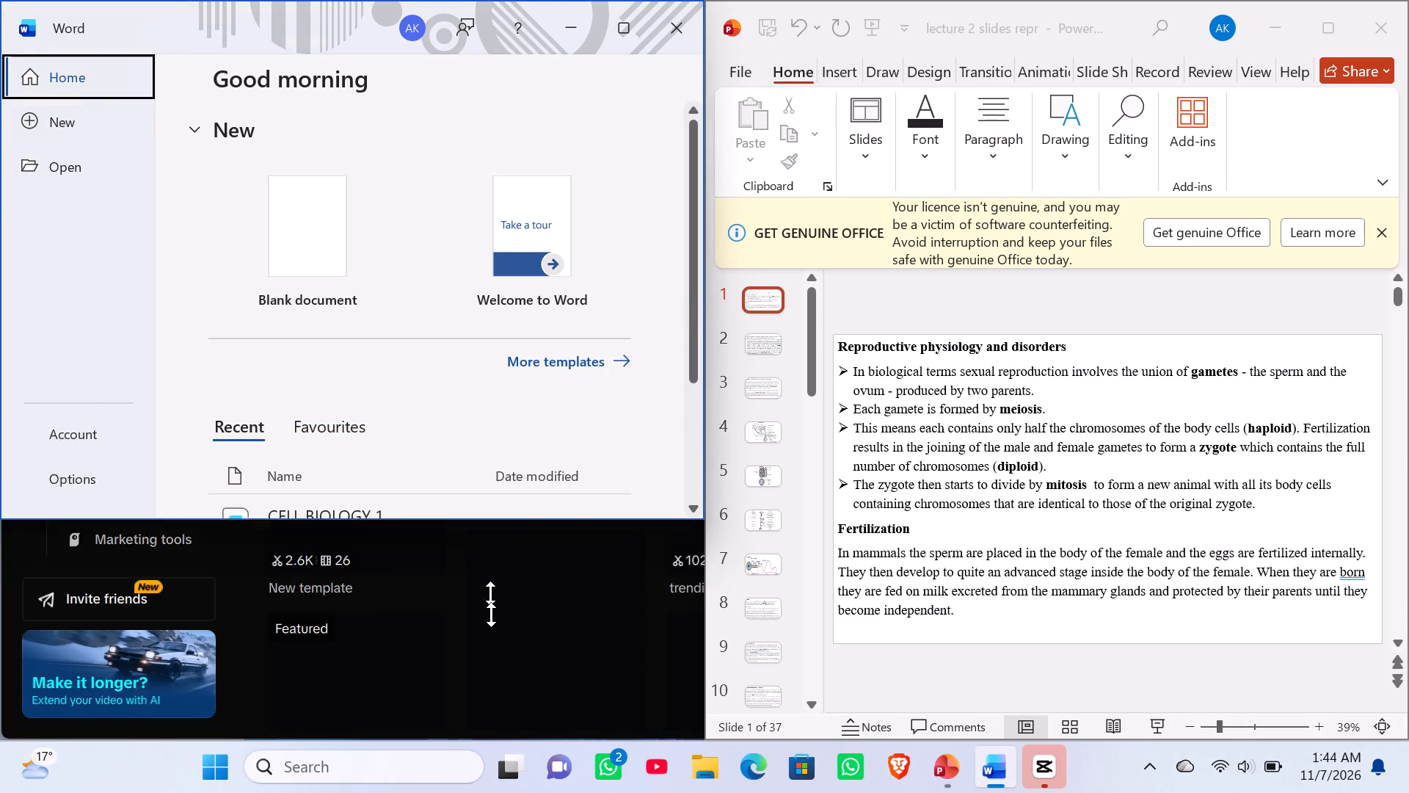
pyautogui.moveTo(491, 615); pyautogui.dragTo(486, 739)
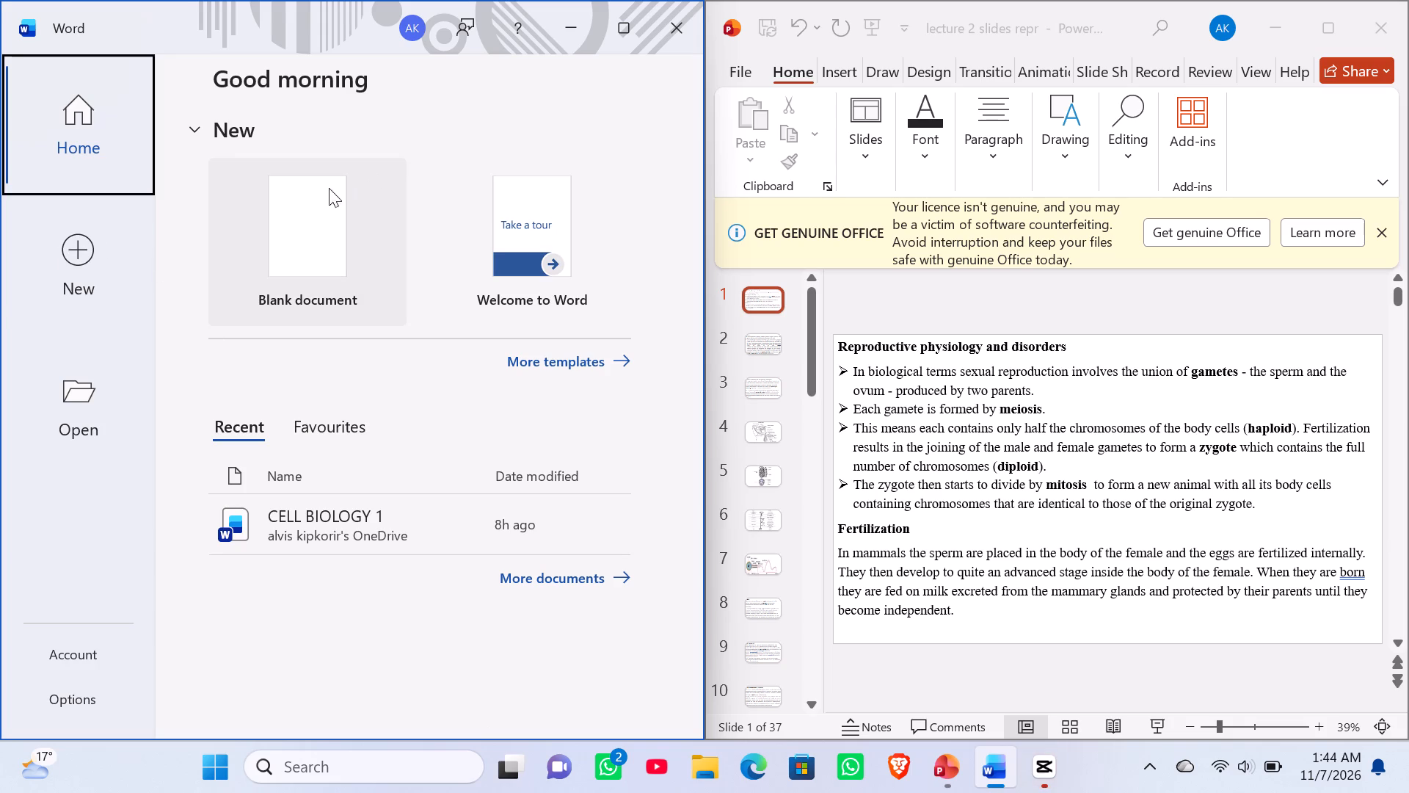
# Create a new blank document in Word.
pyautogui.click(316, 202)
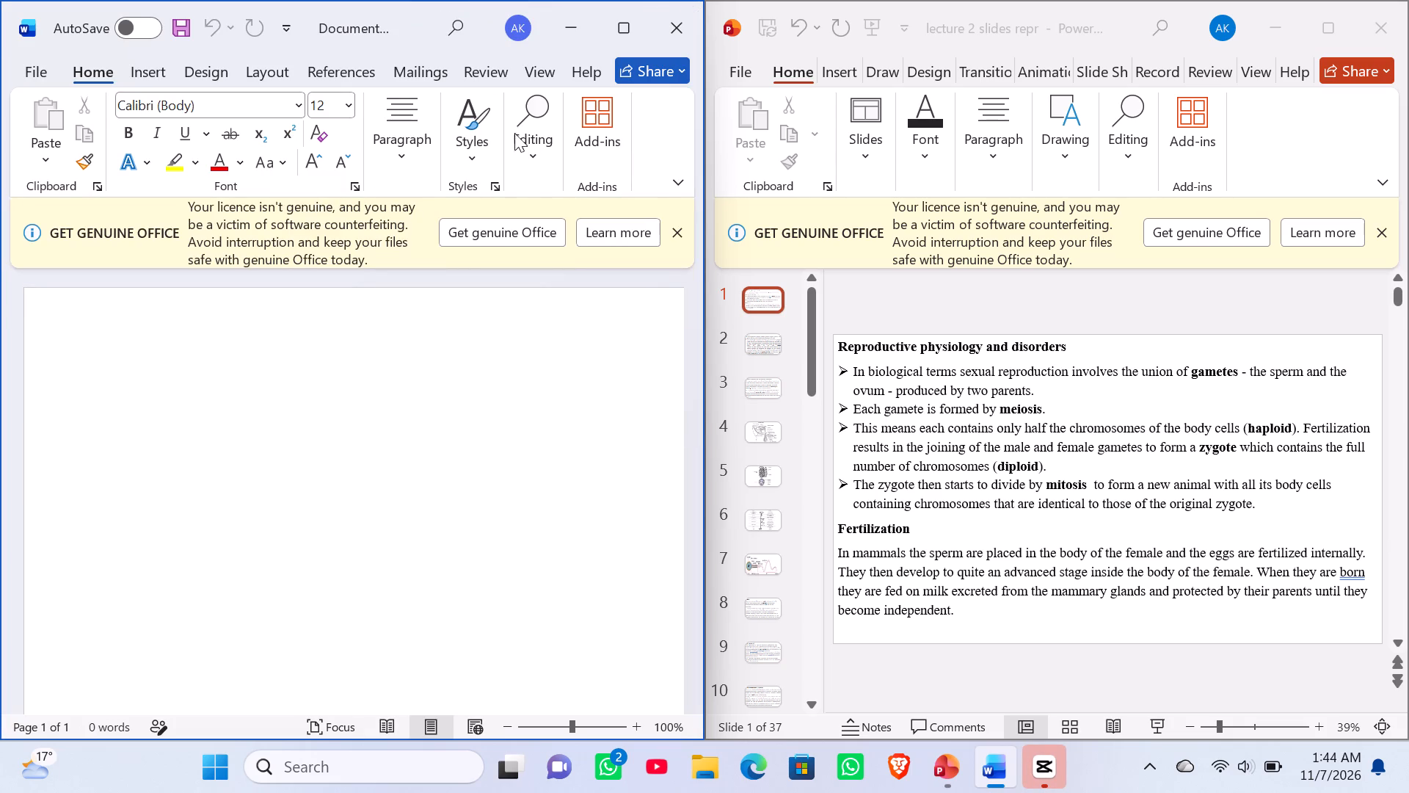
# Dismiss the "GET GENUINE OFFICE" notices in both the Word and PowerPoint windows.
pyautogui.click(679, 239)
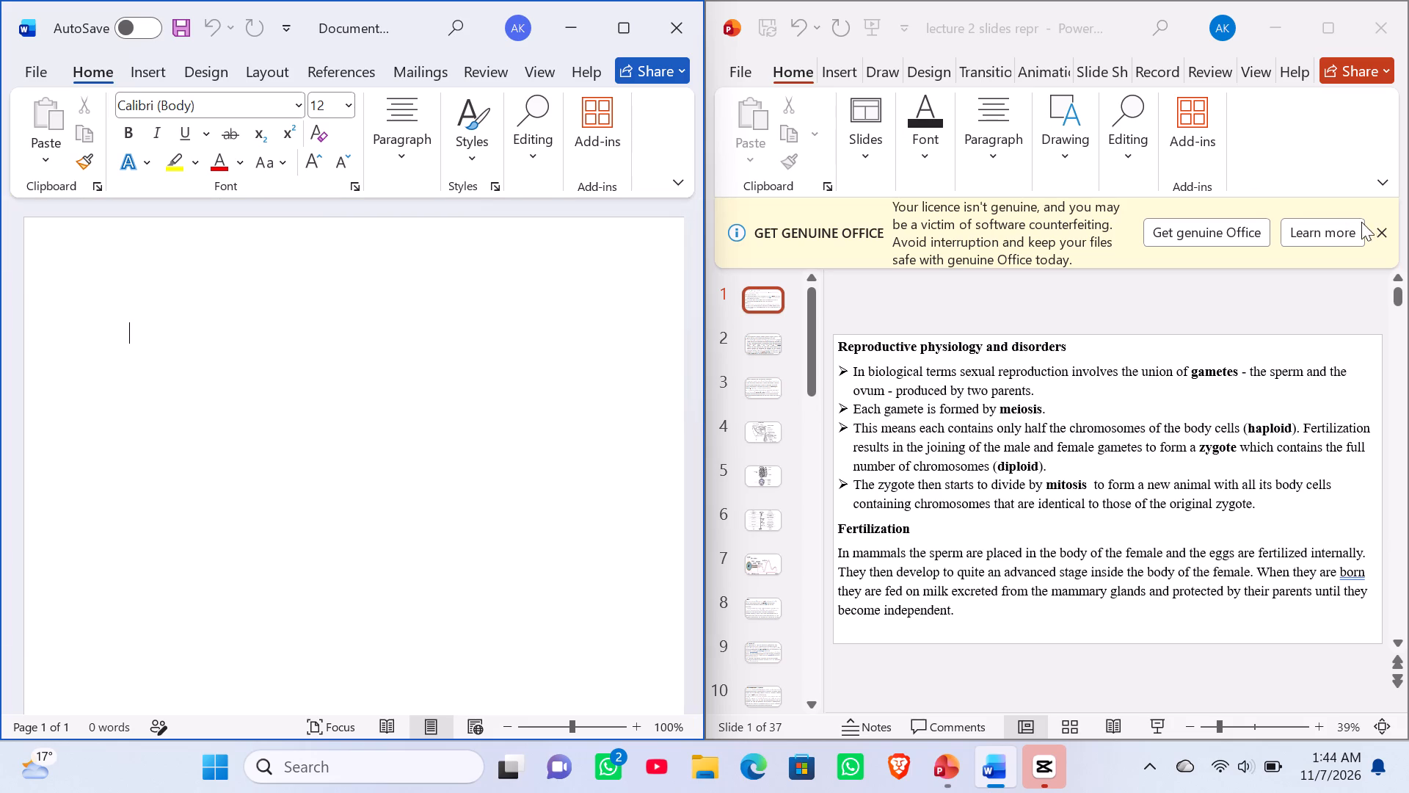
pyautogui.click(1387, 231)
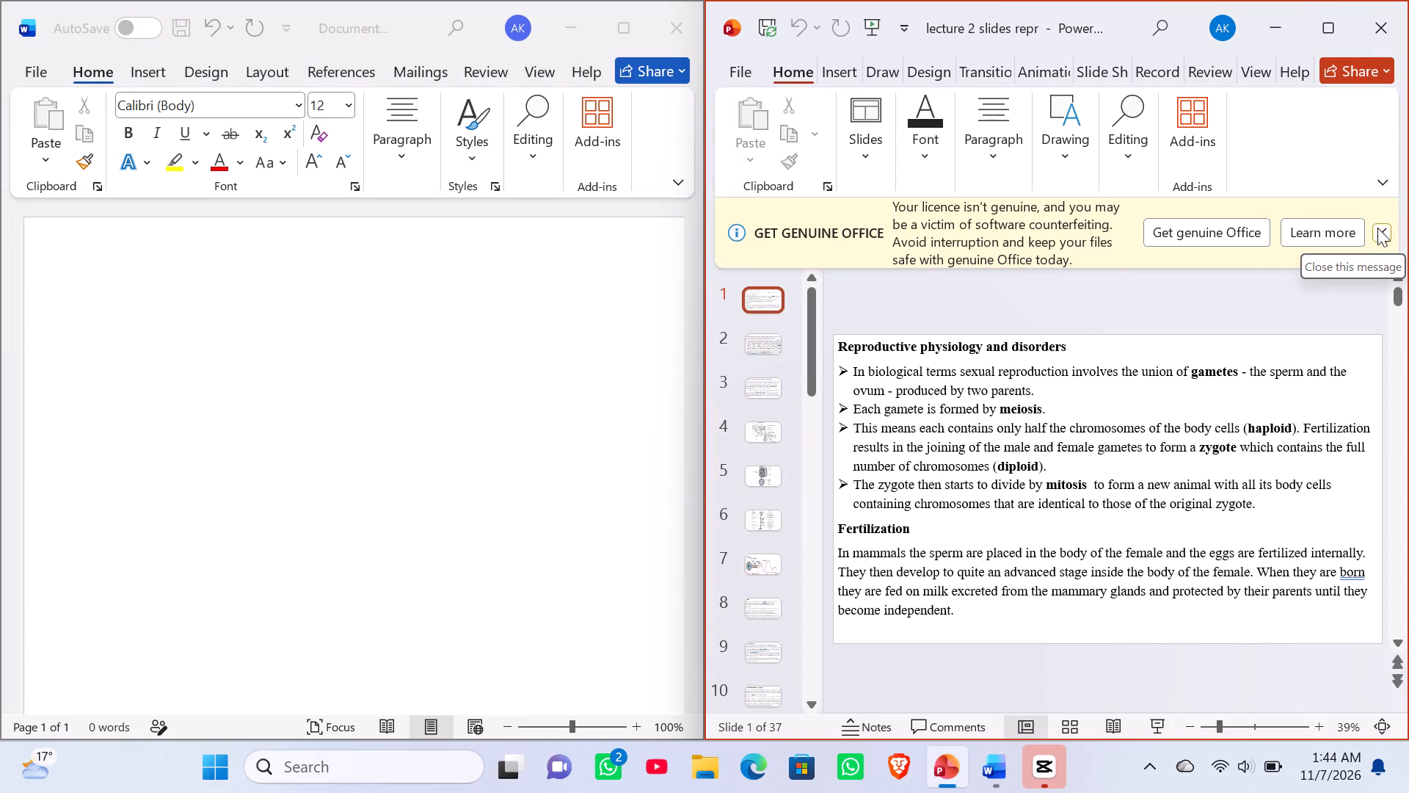
pyautogui.click(1377, 228)
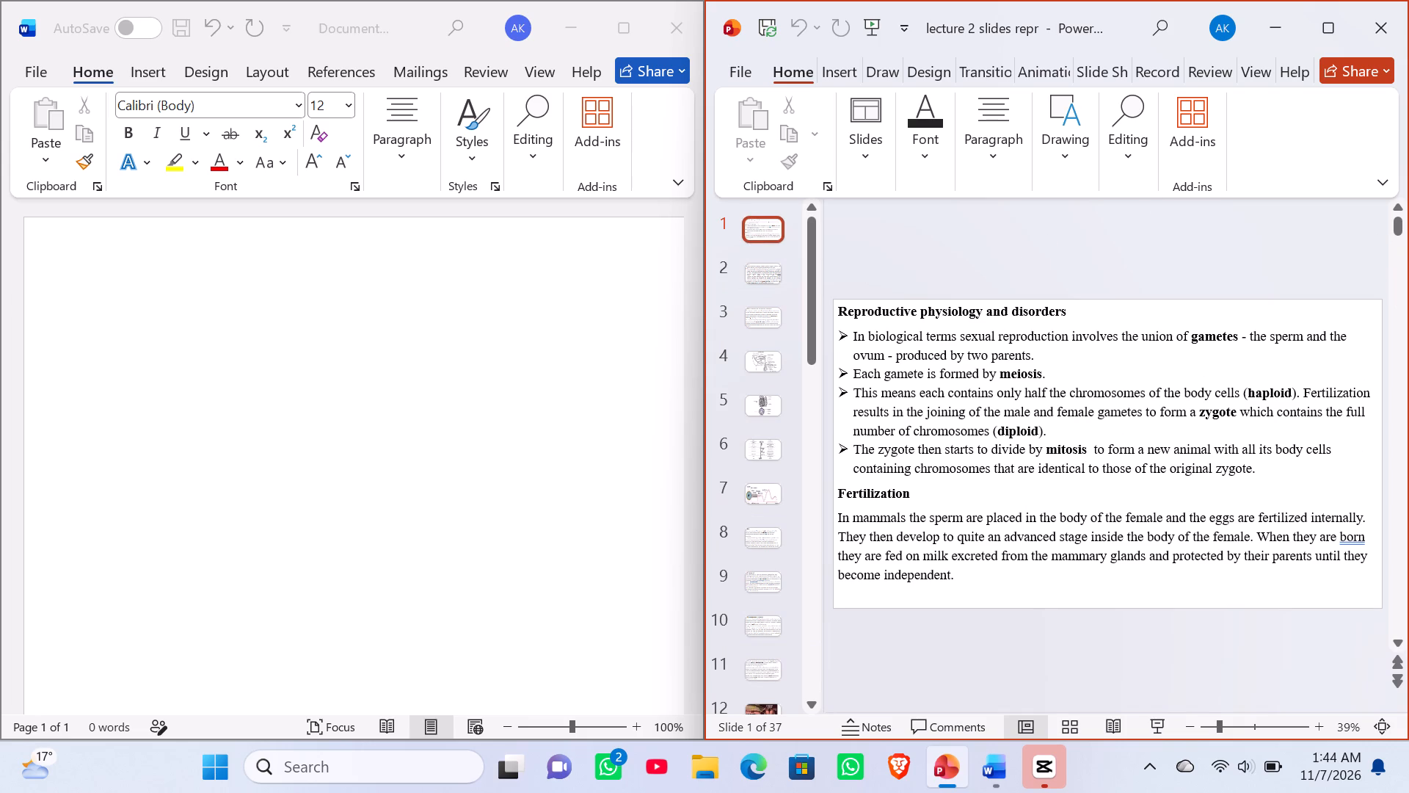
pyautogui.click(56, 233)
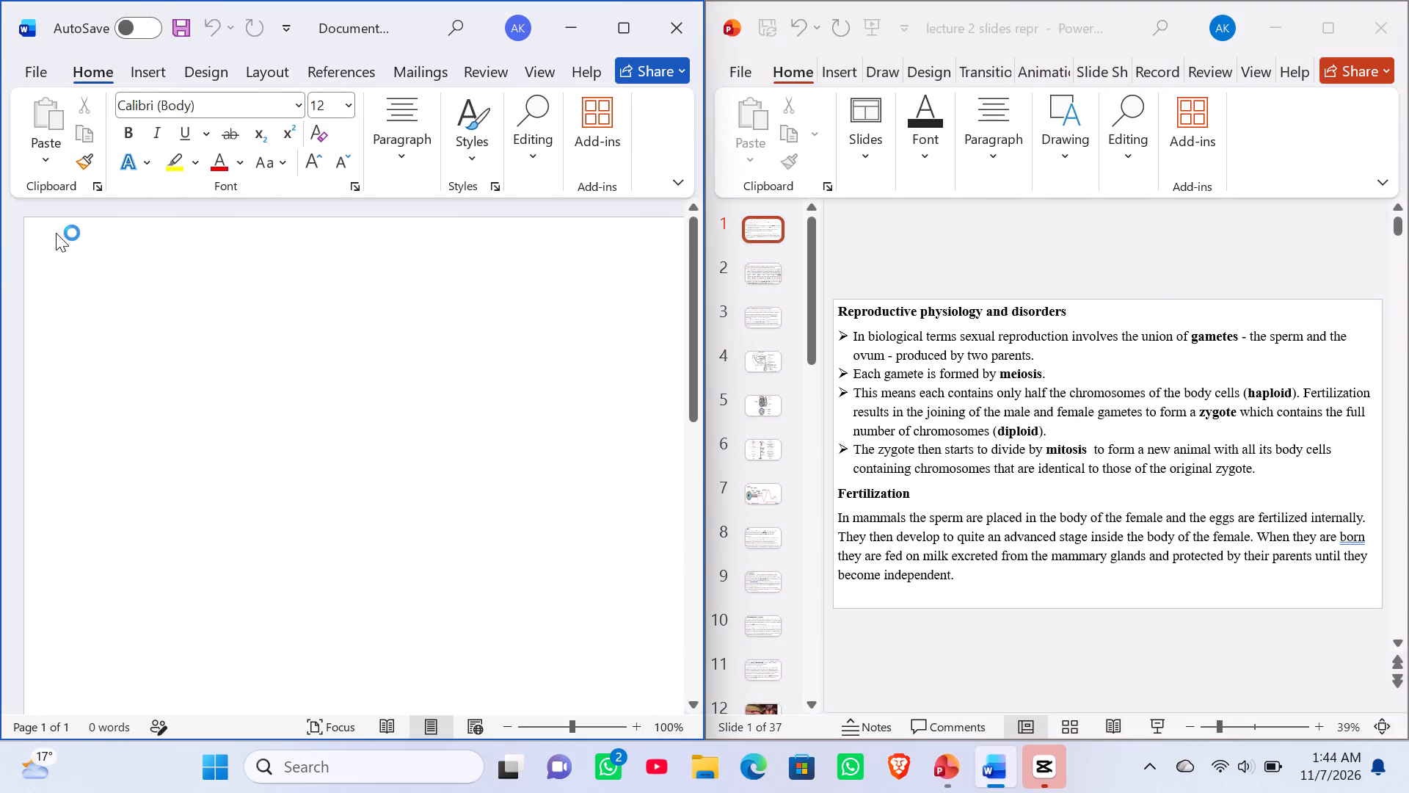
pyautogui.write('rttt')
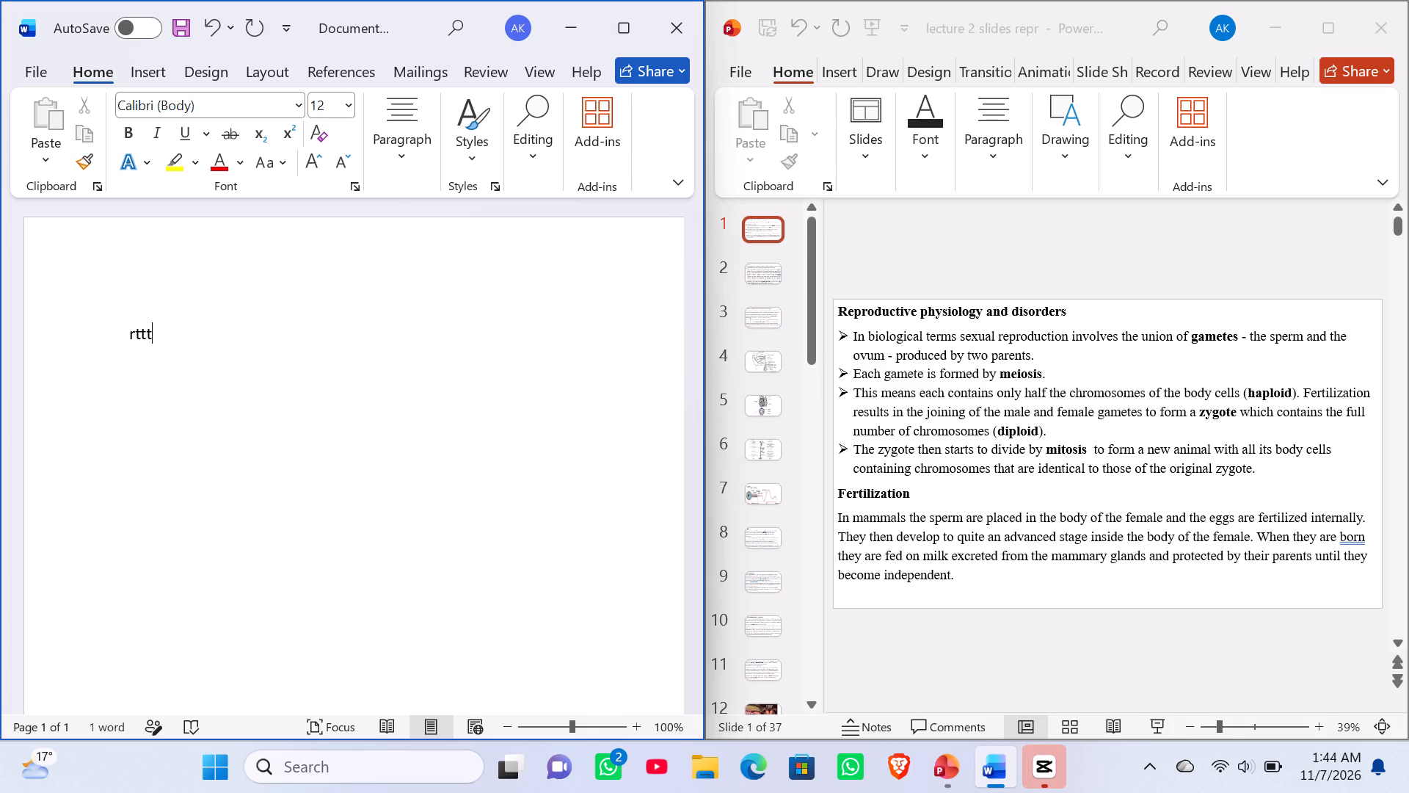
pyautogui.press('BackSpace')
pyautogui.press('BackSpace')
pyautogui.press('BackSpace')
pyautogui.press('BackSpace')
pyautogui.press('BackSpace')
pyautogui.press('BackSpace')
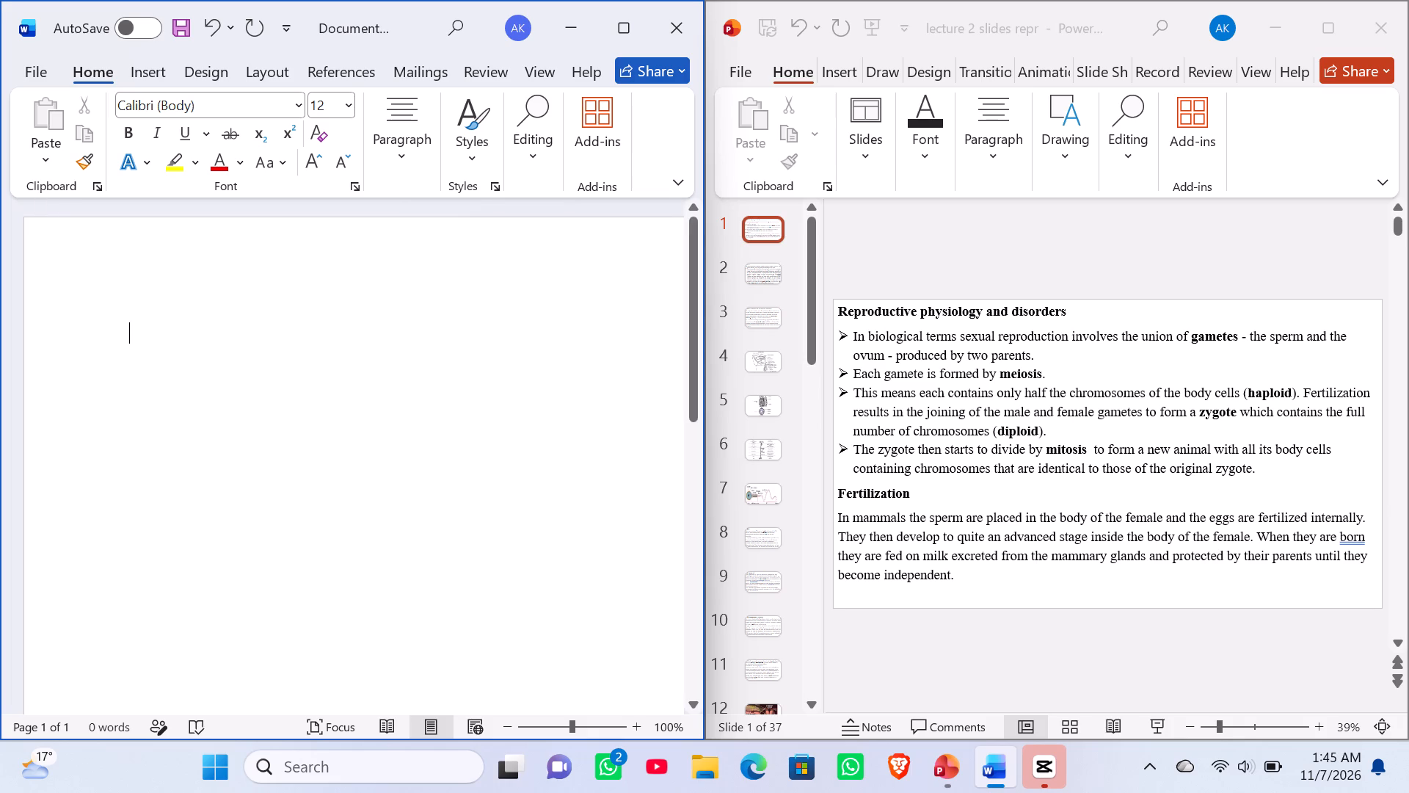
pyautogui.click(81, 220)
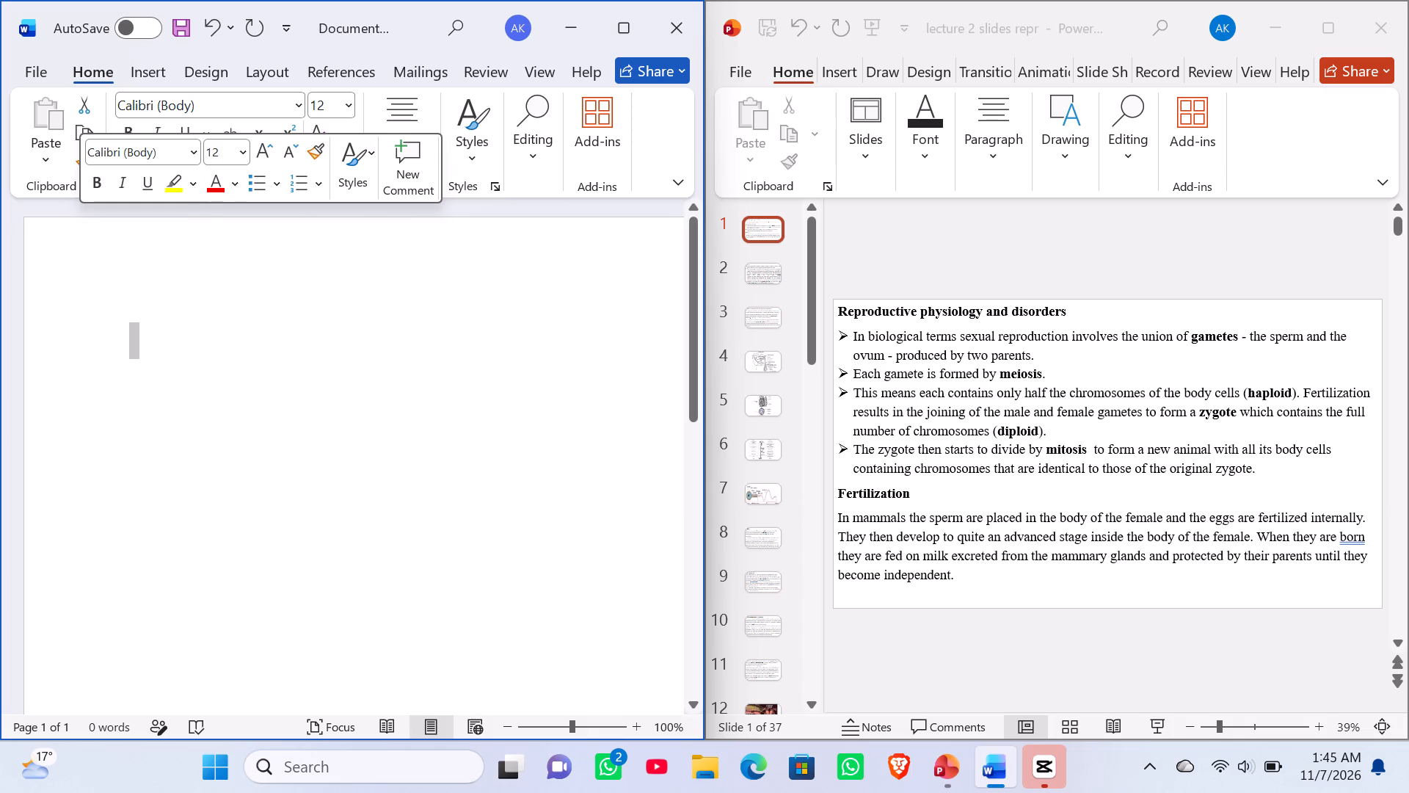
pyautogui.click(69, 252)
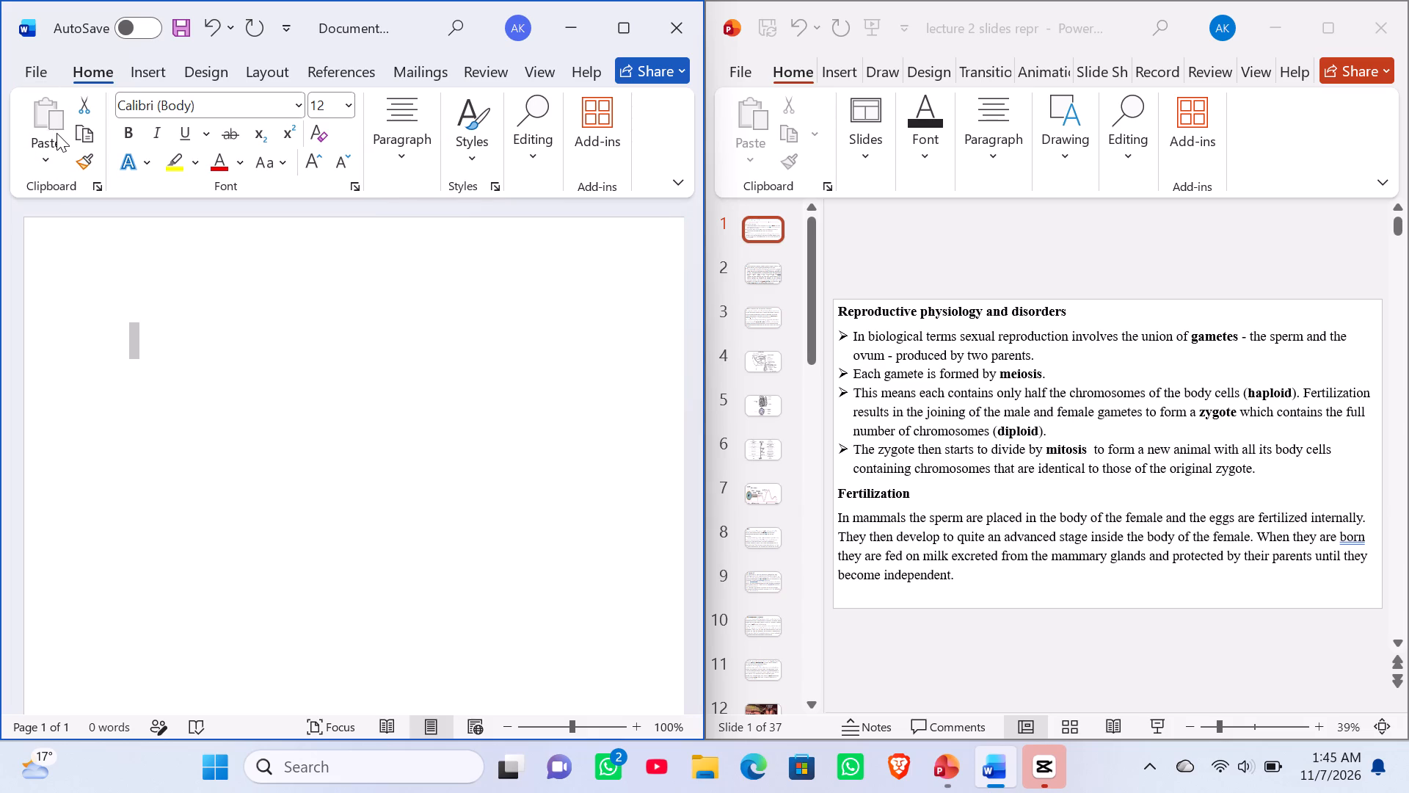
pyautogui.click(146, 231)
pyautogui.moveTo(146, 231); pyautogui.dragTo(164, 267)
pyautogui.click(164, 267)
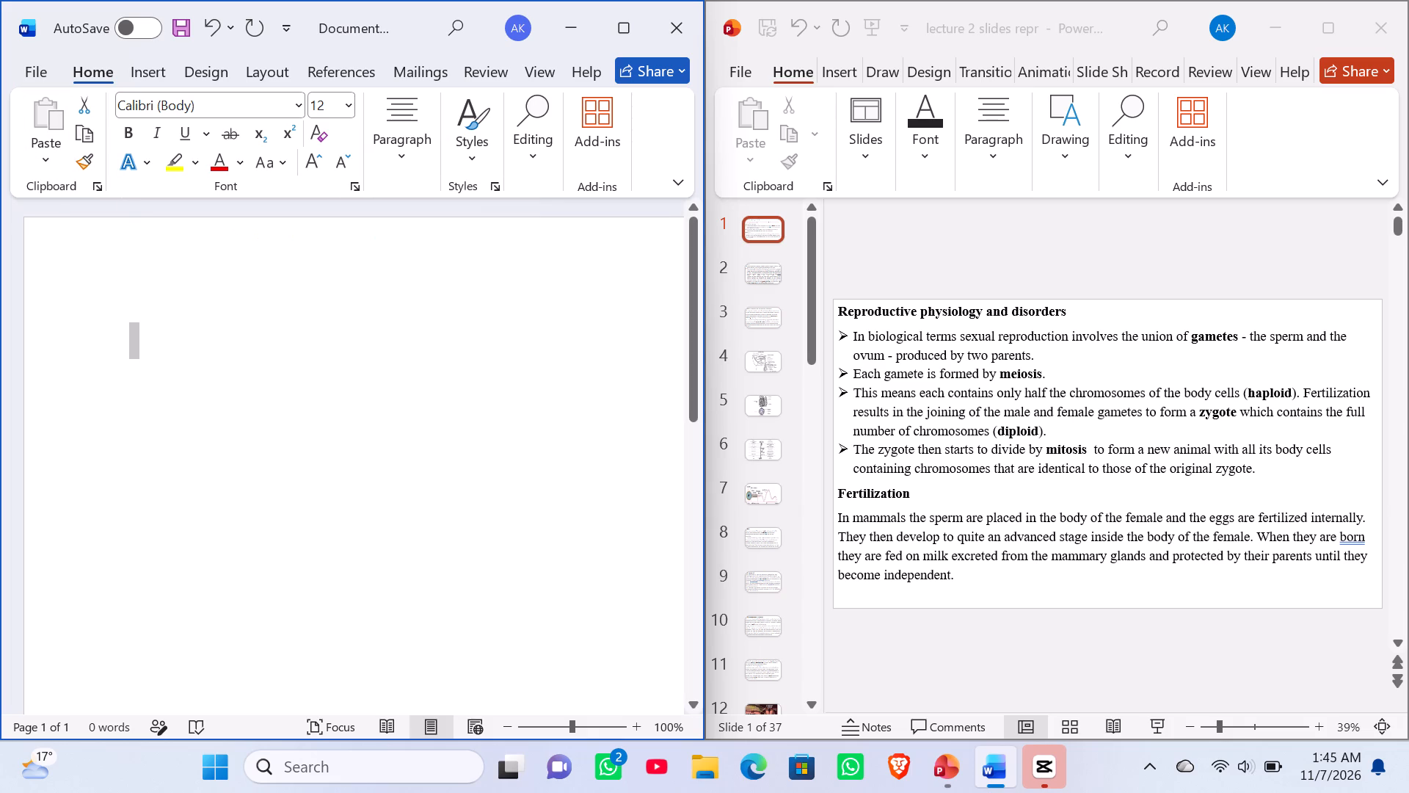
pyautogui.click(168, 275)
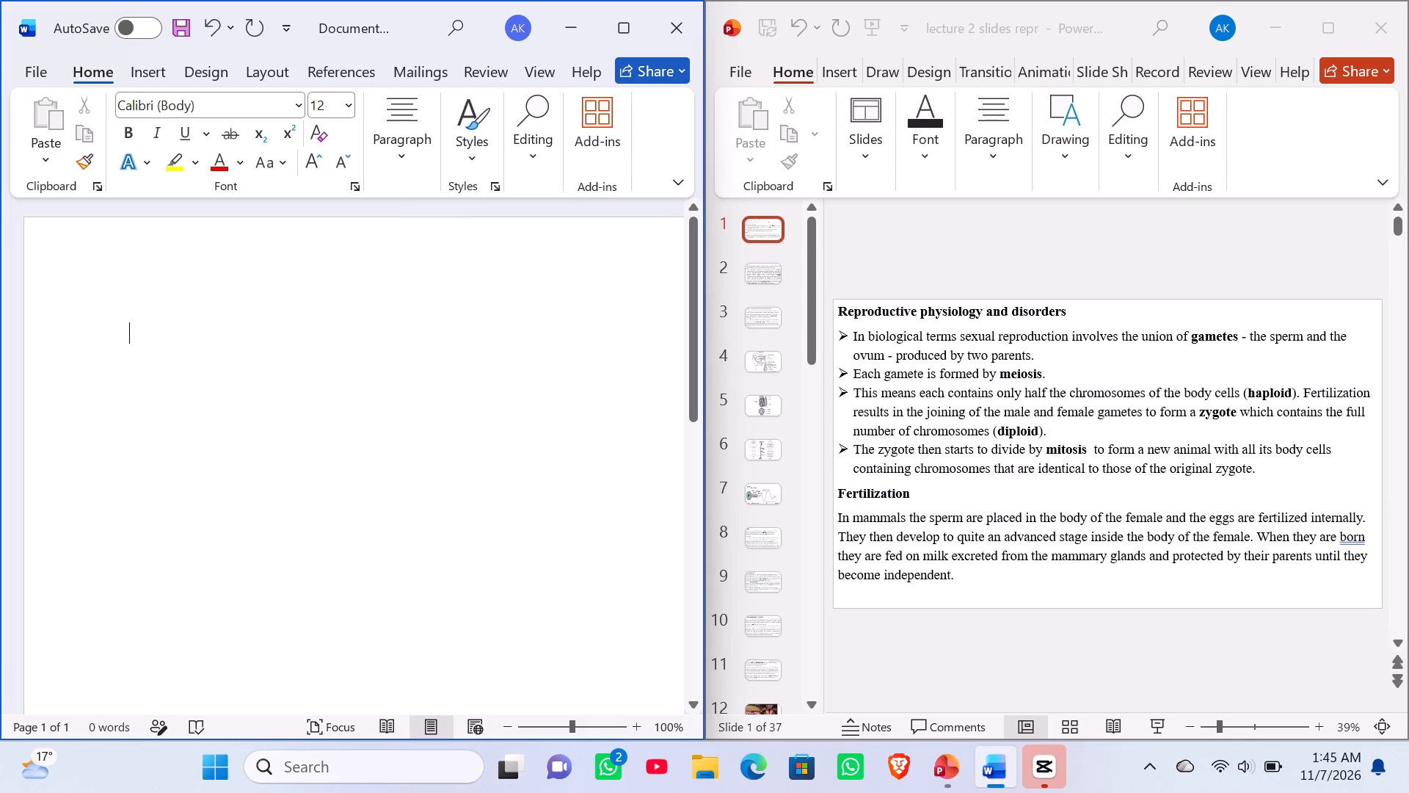
# Enter the title "ASSIGNMENT REPRODUCTIVE PHYSIOLOGY AND DISORDERS" on the first line of the blank Word document.
pyautogui.click(138, 316)
pyautogui.write('asig')
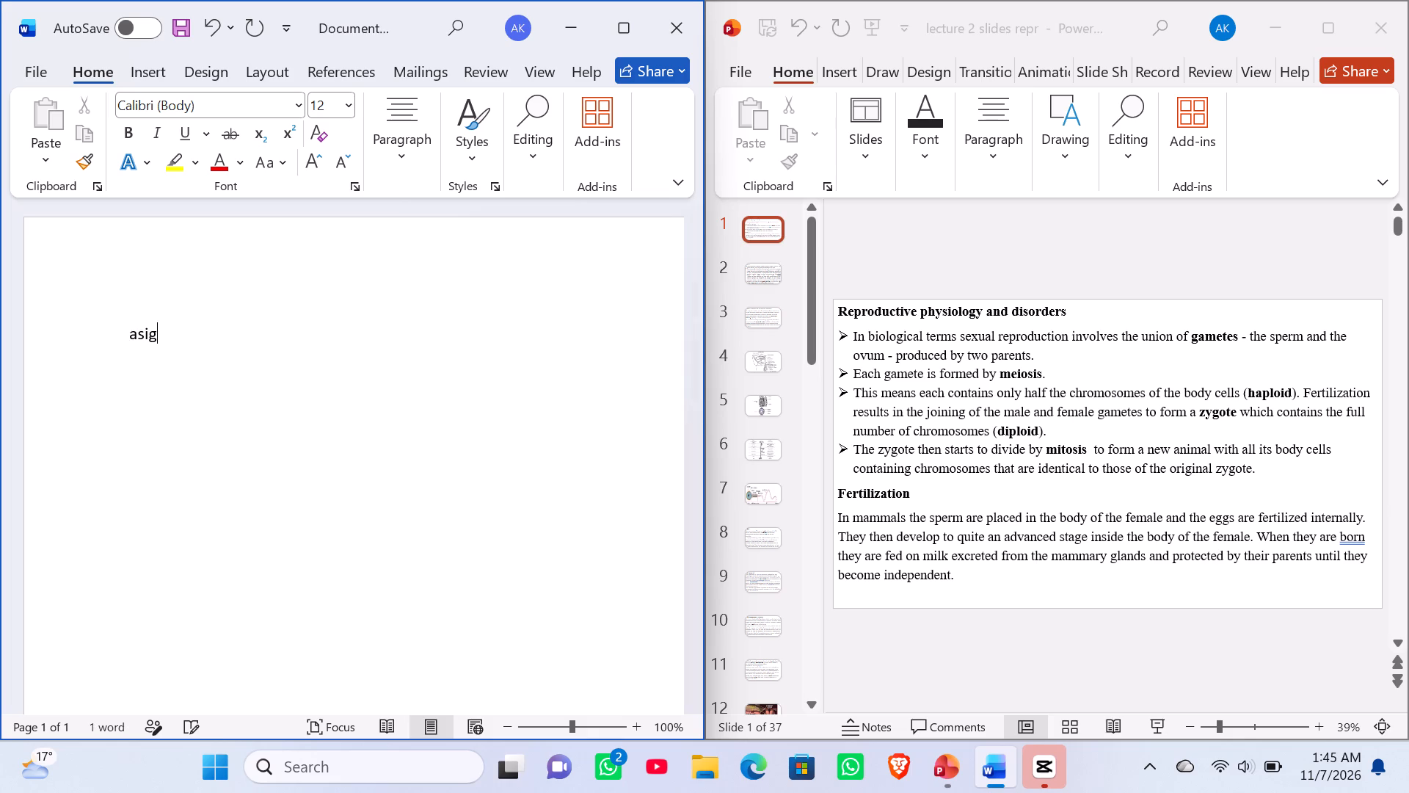
pyautogui.press('BackSpace')
pyautogui.press('BackSpace')
pyautogui.press('BackSpace')
pyautogui.press('BackSpace')
pyautogui.write('ASSIGN')
pyautogui.write('MENT')
pyautogui.press('space')
pyautogui.write('REPRODUCTIVE')
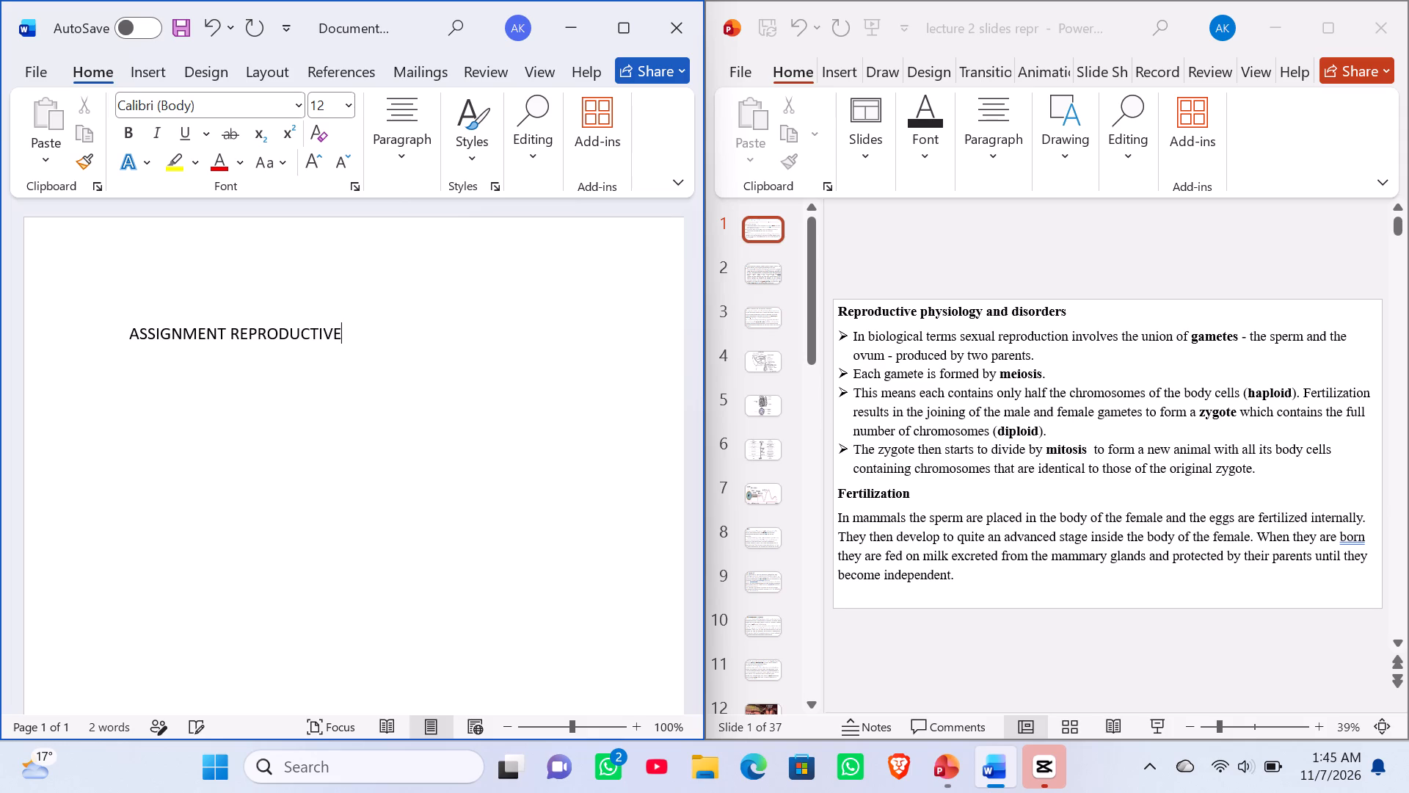
pyautogui.press('space')
pyautogui.write('PHY')
pyautogui.write('SIOLOG')
pyautogui.write('Y AND DISC')
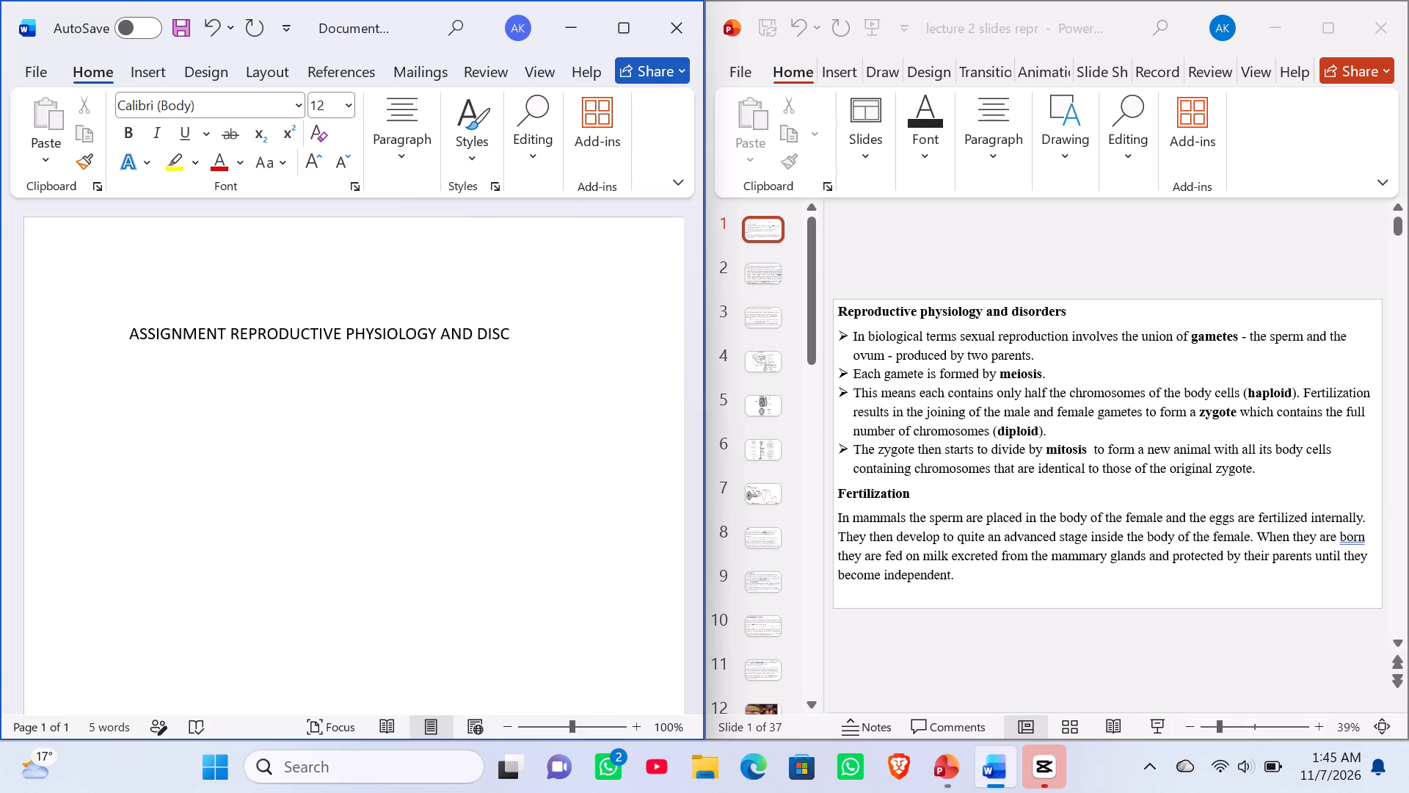
pyautogui.press('BackSpace')
pyautogui.write('ORDERS')
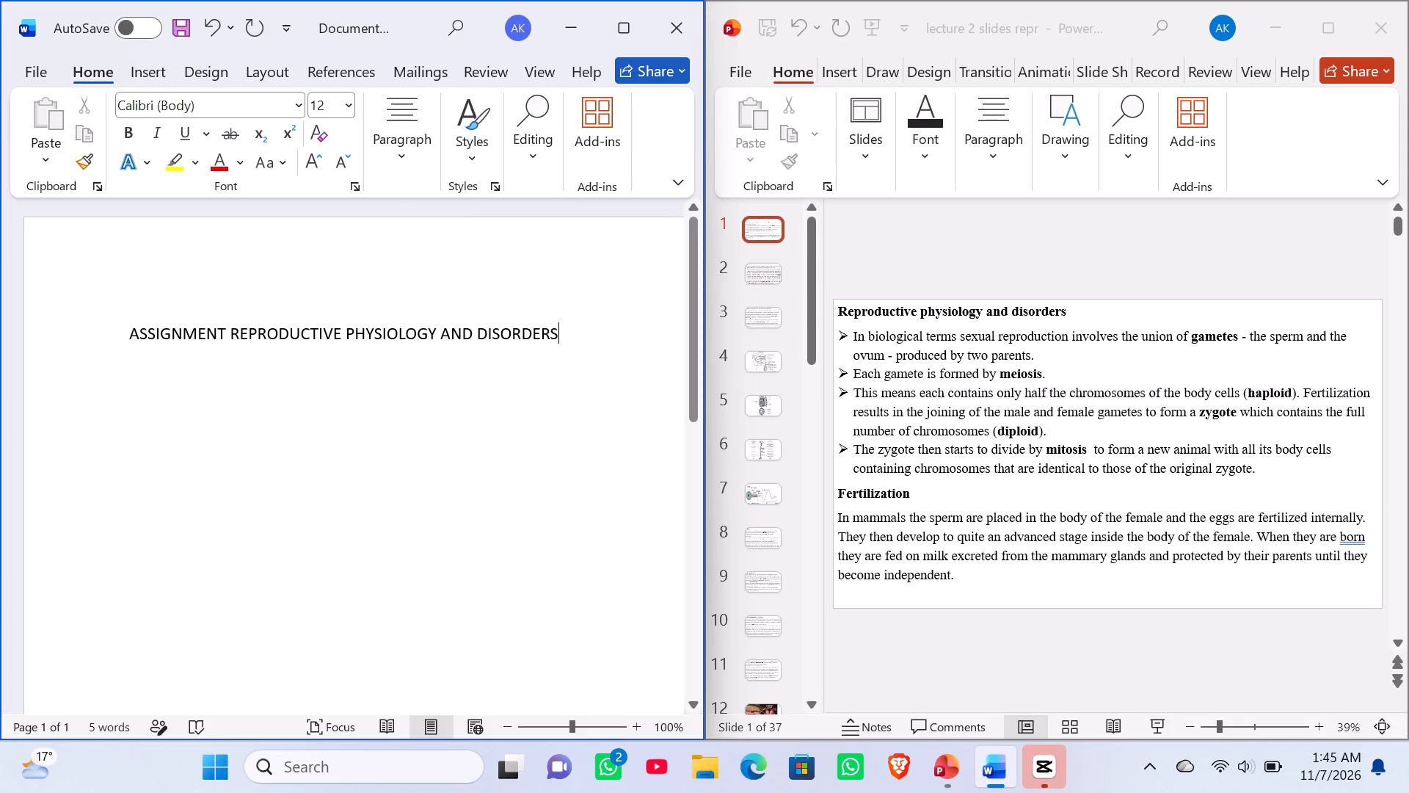
# Make the assignment title line bold, underlined and red.
pyautogui.moveTo(131, 327); pyautogui.dragTo(450, 311)
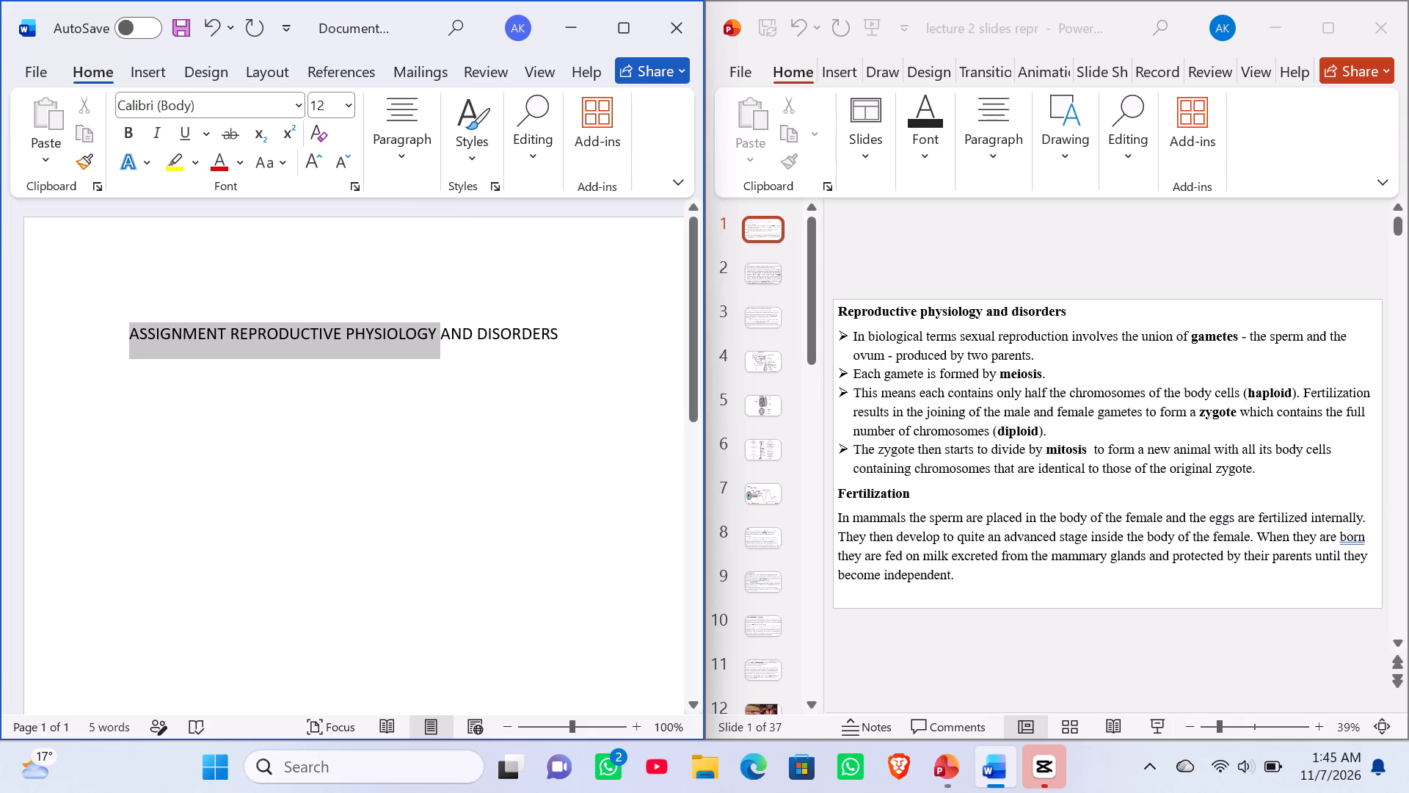
pyautogui.moveTo(450, 311); pyautogui.dragTo(554, 327)
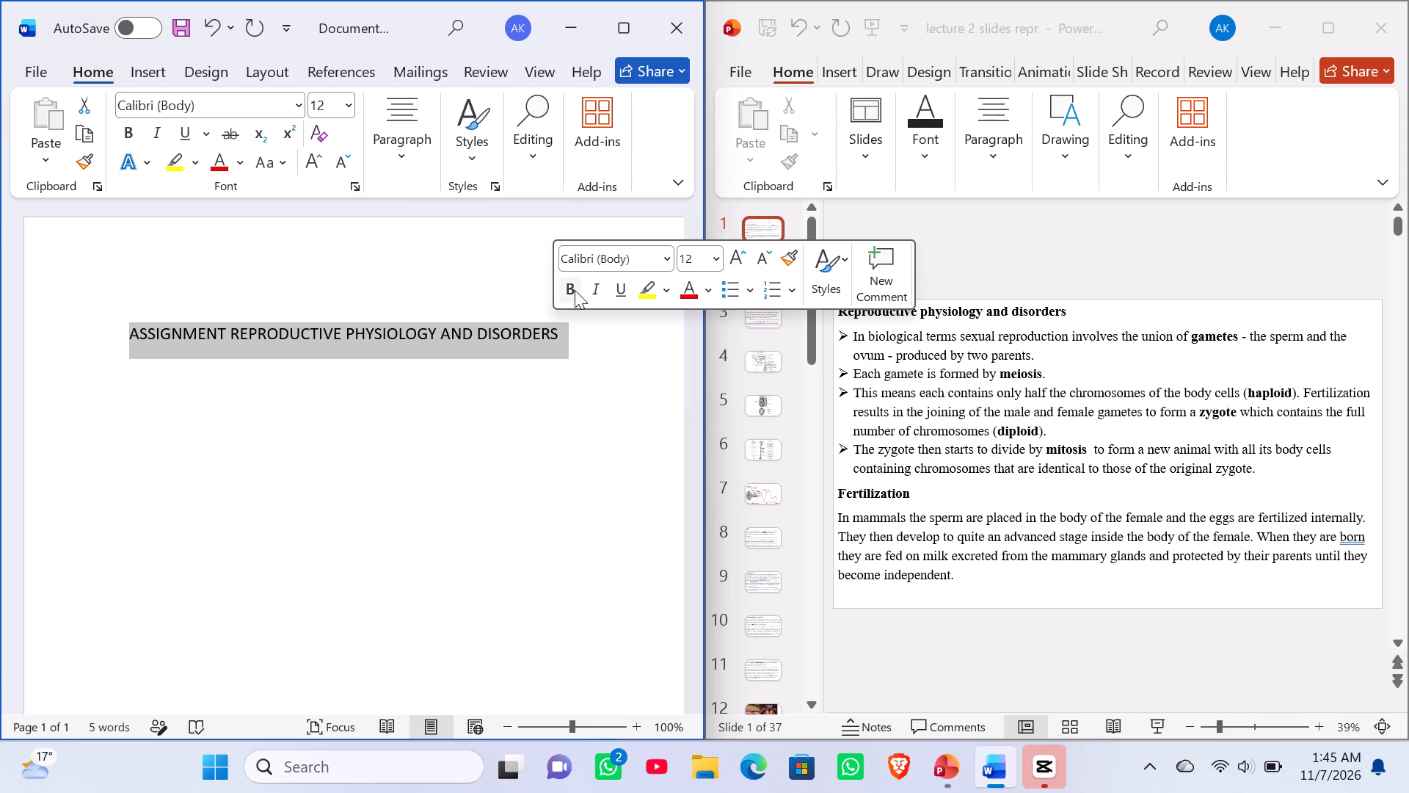
pyautogui.click(572, 289)
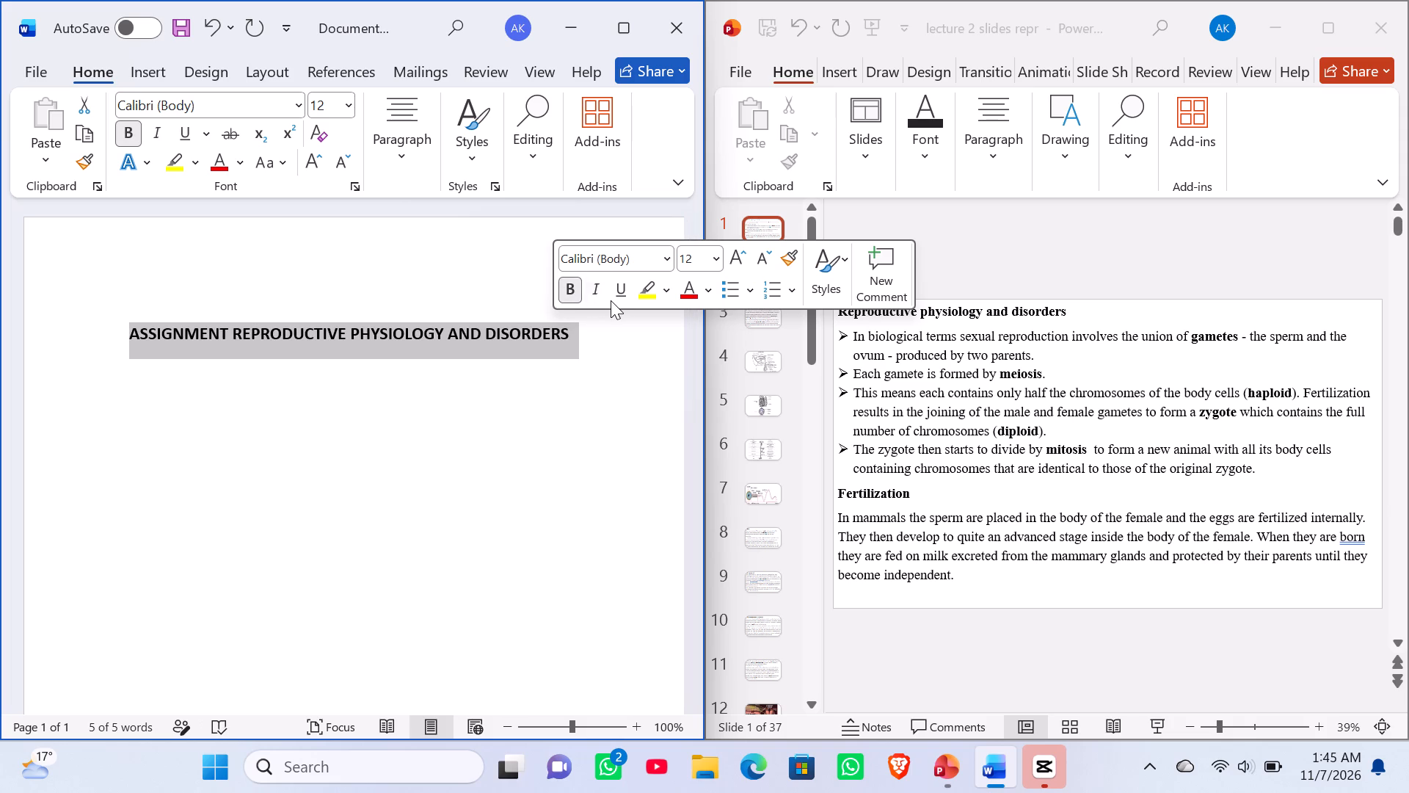
pyautogui.click(622, 298)
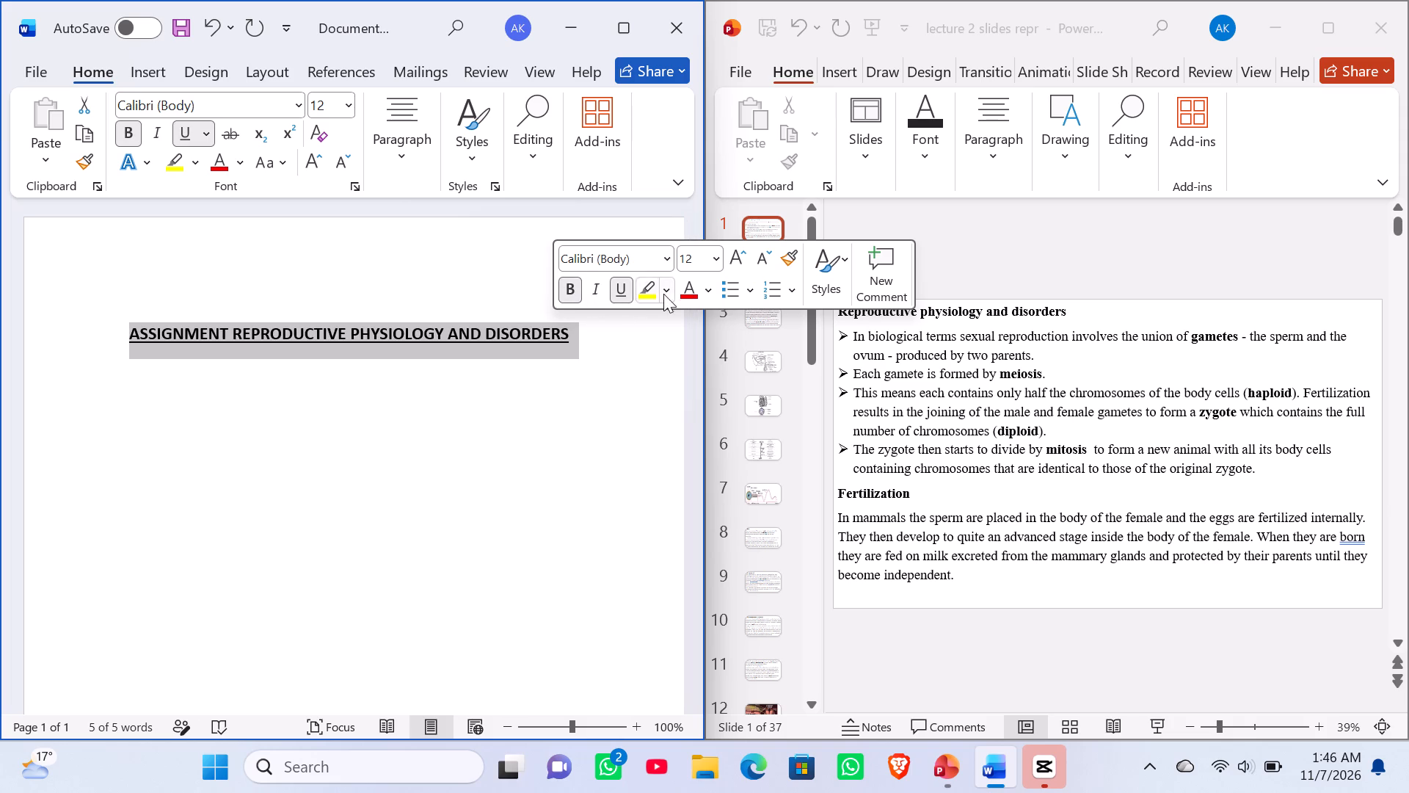
pyautogui.click(688, 294)
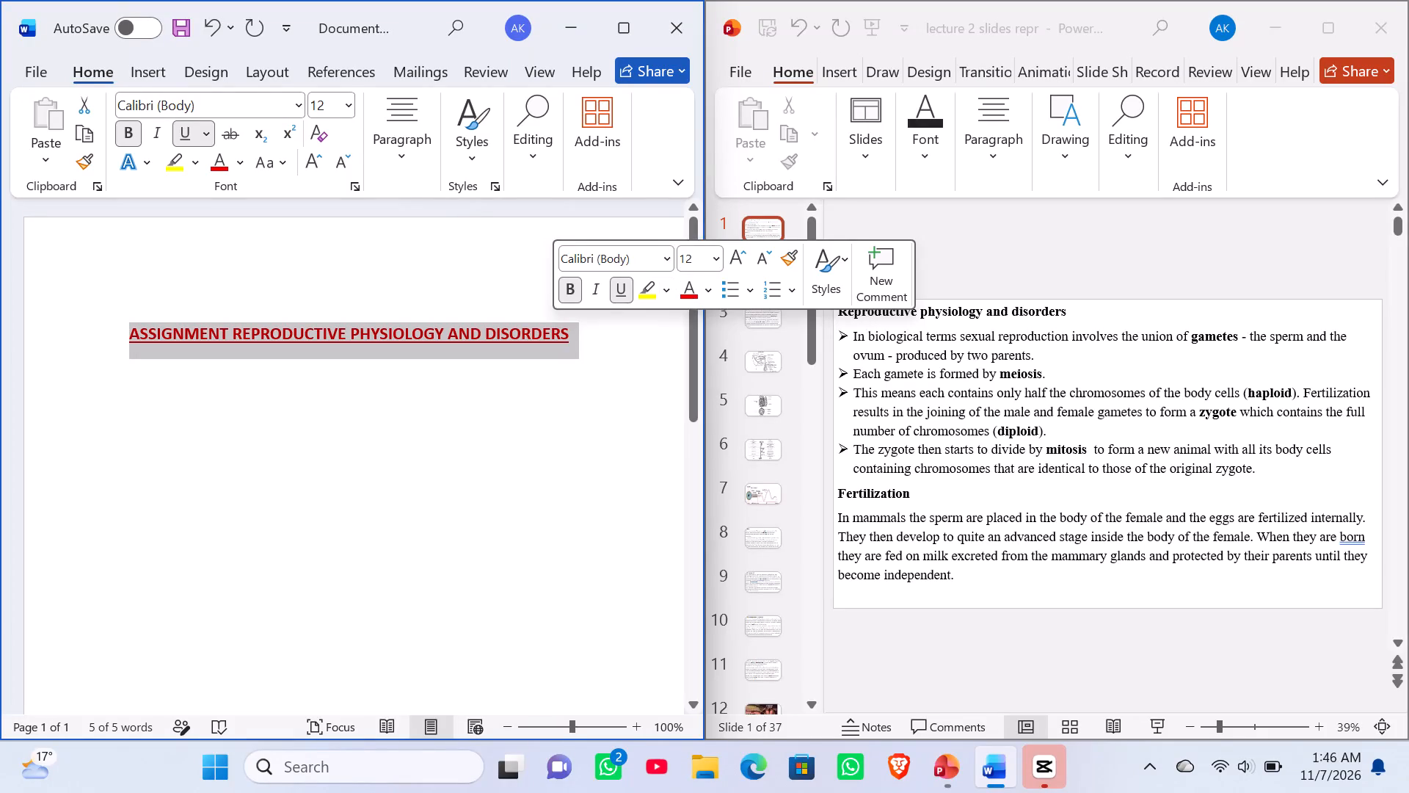
pyautogui.click(495, 393)
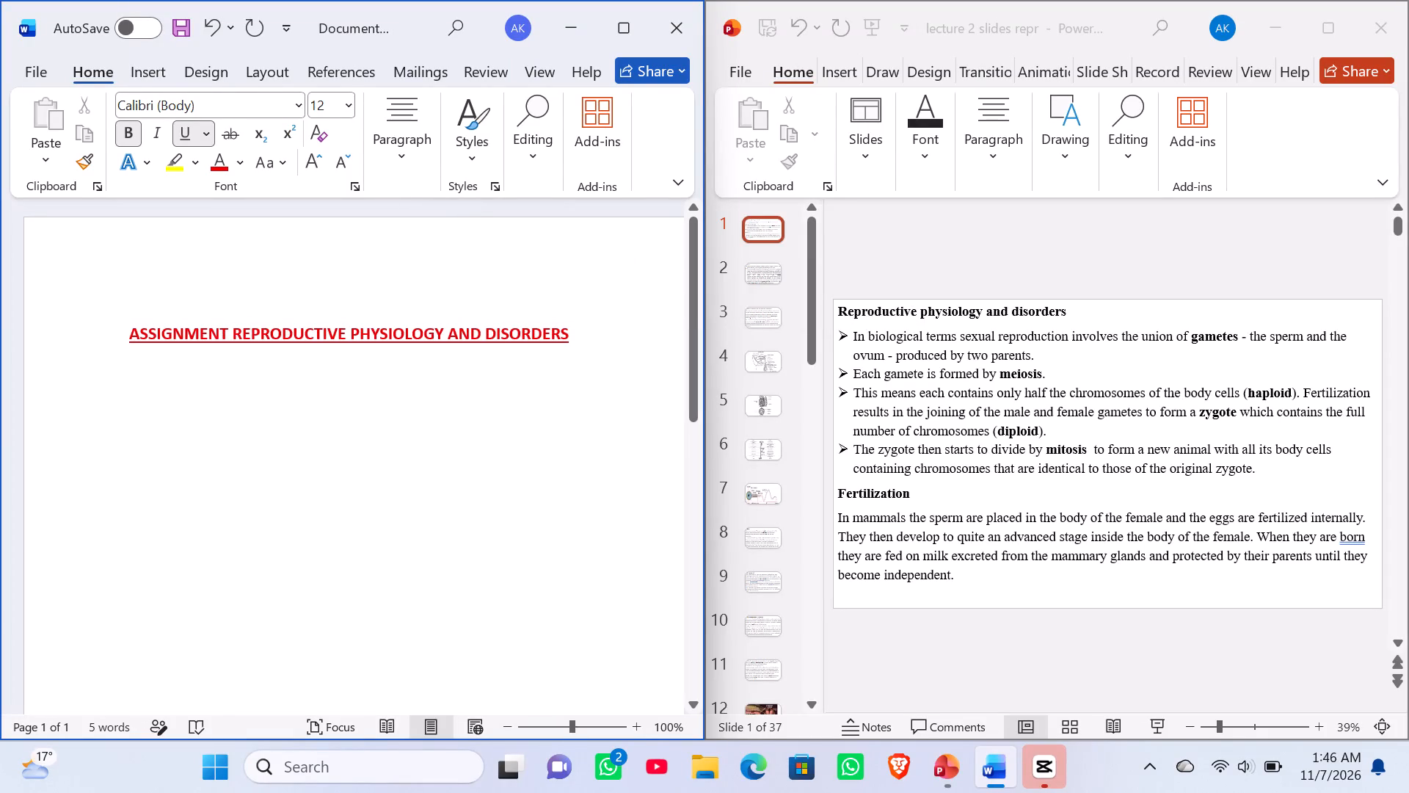
# Add the heading "INTRODUCTION:" on the line below the title and start a new line beneath it.
pyautogui.click(575, 336)
pyautogui.press('Return')
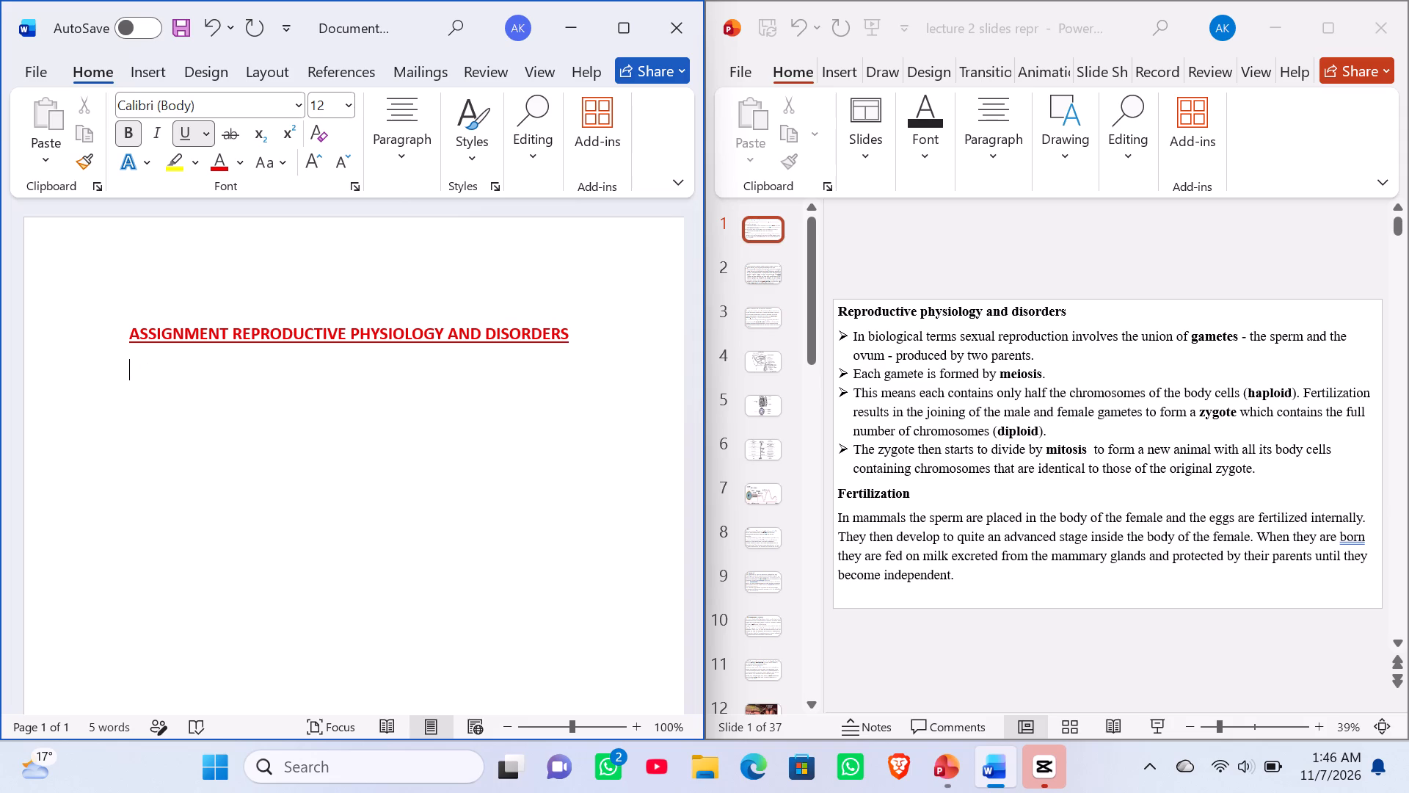
pyautogui.write('INTRODUCTION')
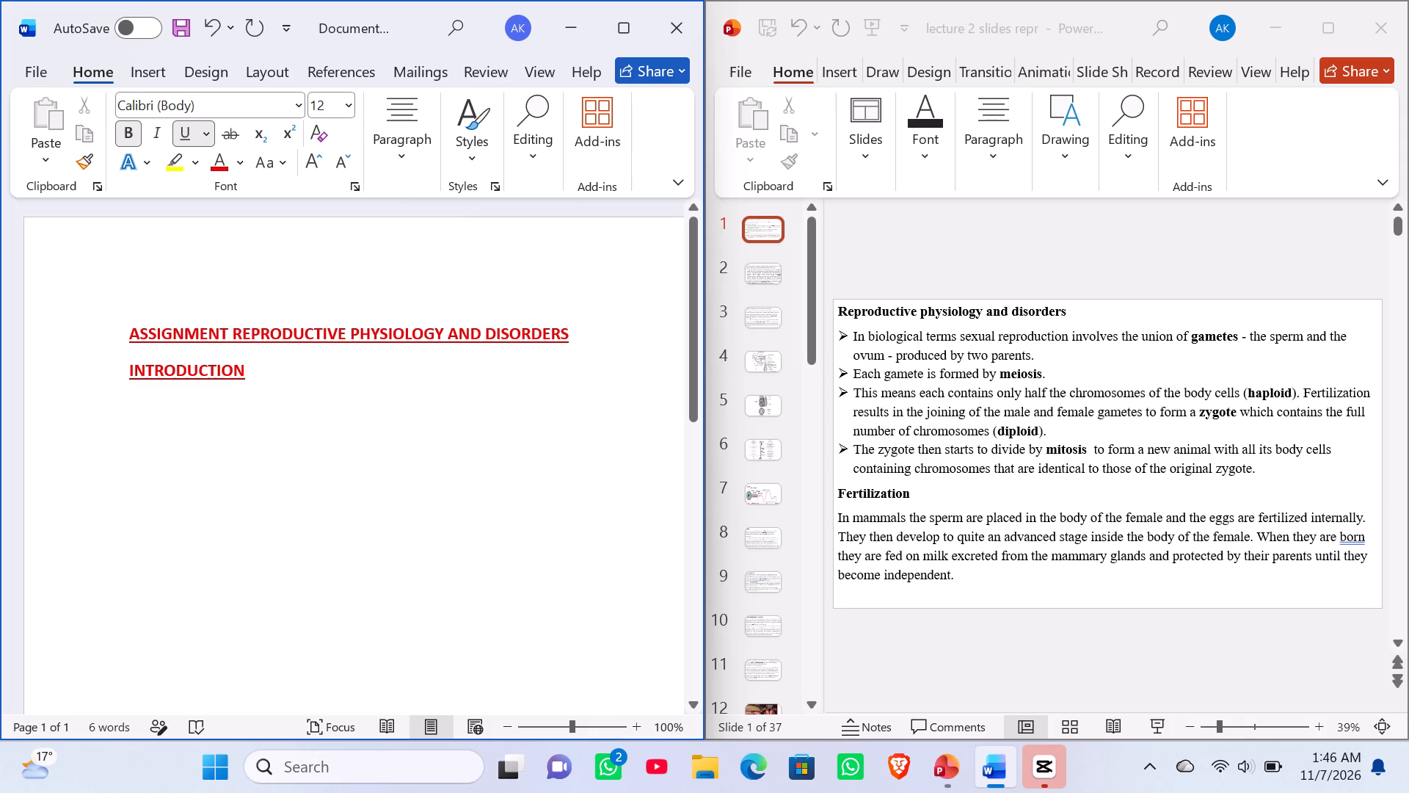
pyautogui.hotkey('shift', ':')
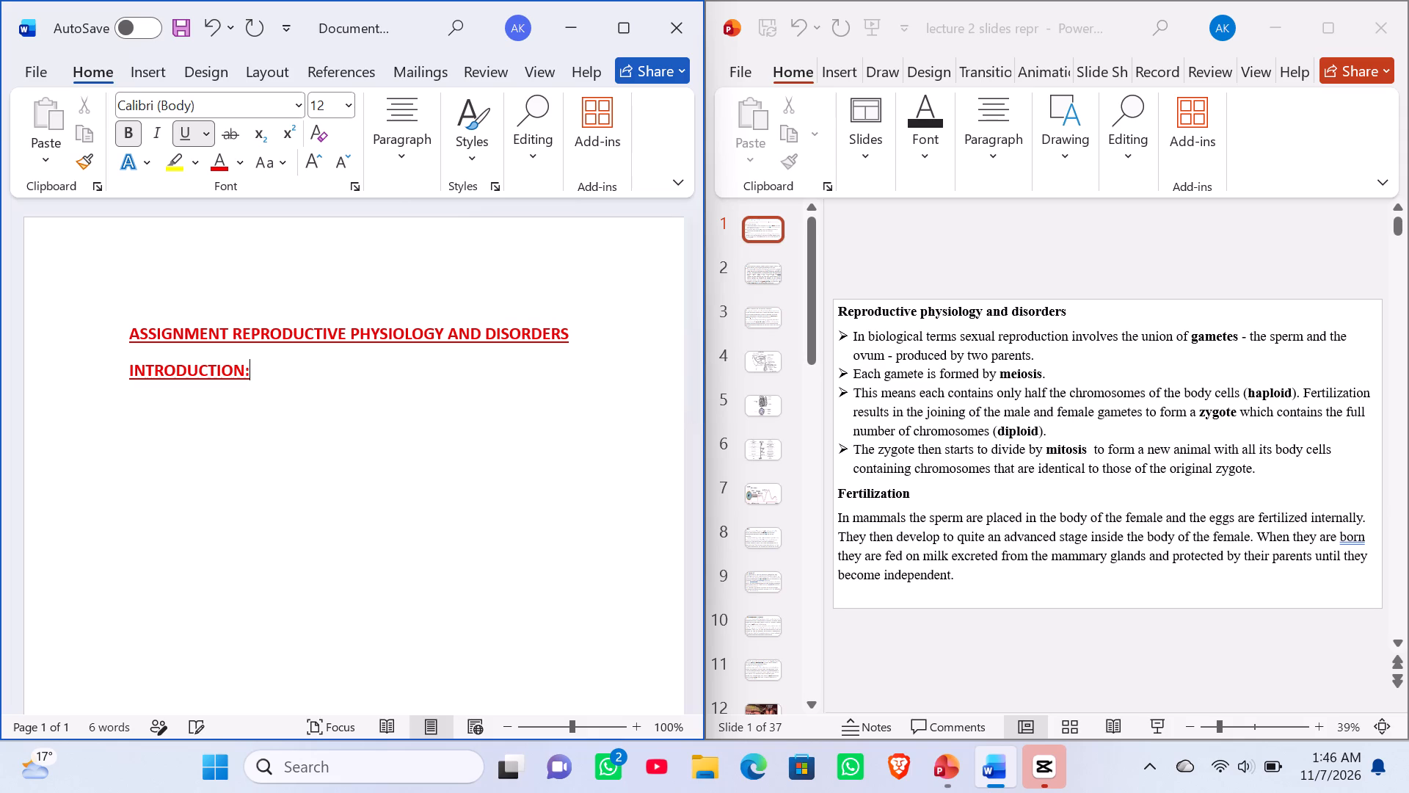
pyautogui.press('Return')
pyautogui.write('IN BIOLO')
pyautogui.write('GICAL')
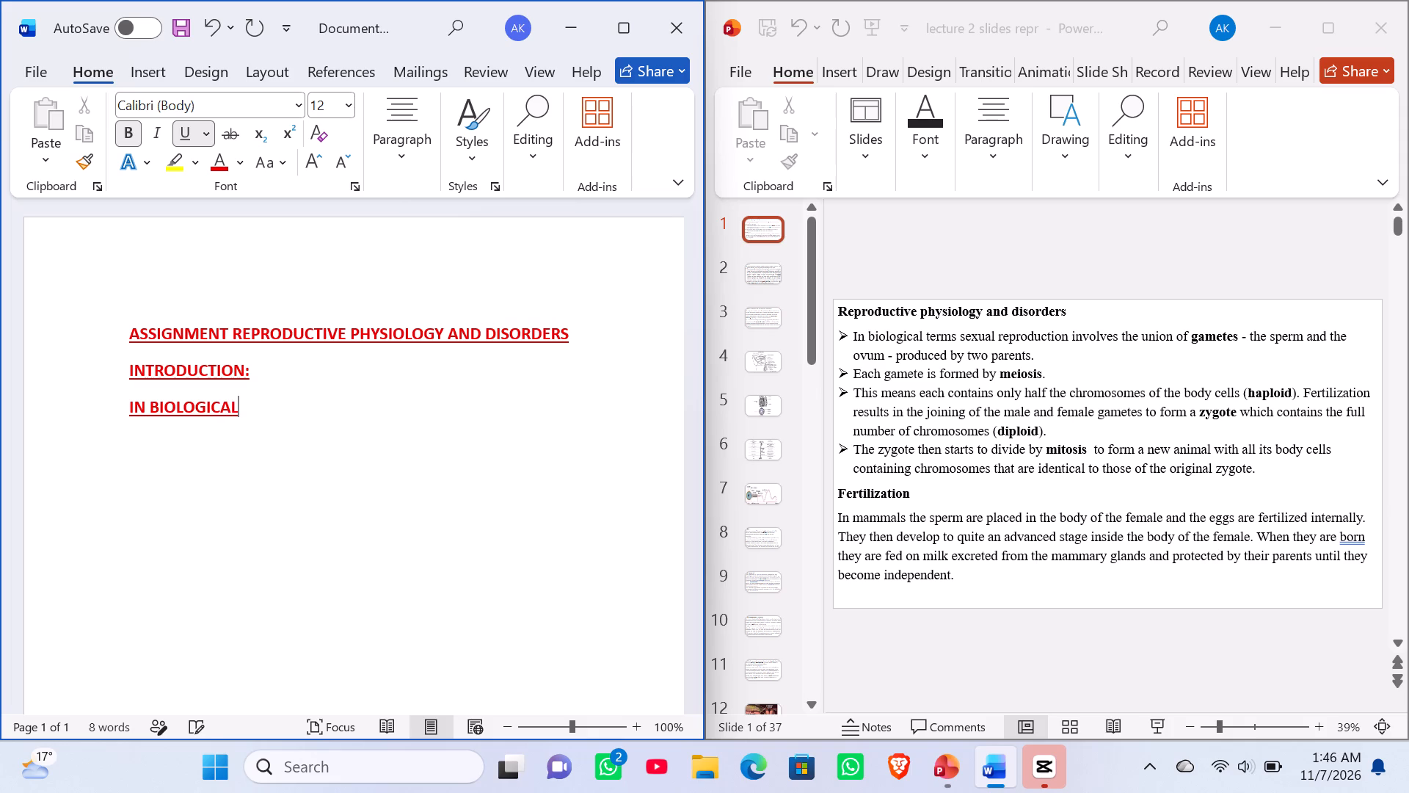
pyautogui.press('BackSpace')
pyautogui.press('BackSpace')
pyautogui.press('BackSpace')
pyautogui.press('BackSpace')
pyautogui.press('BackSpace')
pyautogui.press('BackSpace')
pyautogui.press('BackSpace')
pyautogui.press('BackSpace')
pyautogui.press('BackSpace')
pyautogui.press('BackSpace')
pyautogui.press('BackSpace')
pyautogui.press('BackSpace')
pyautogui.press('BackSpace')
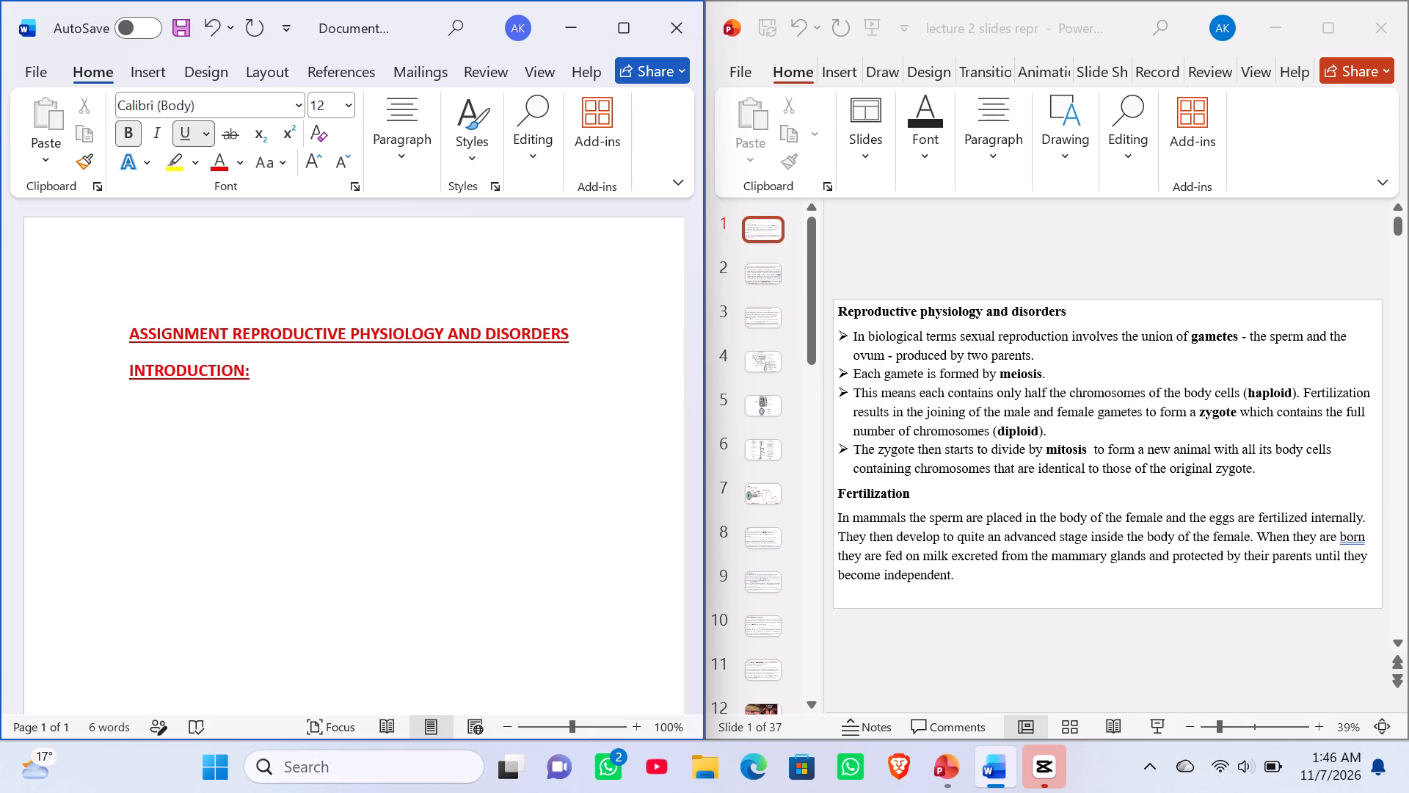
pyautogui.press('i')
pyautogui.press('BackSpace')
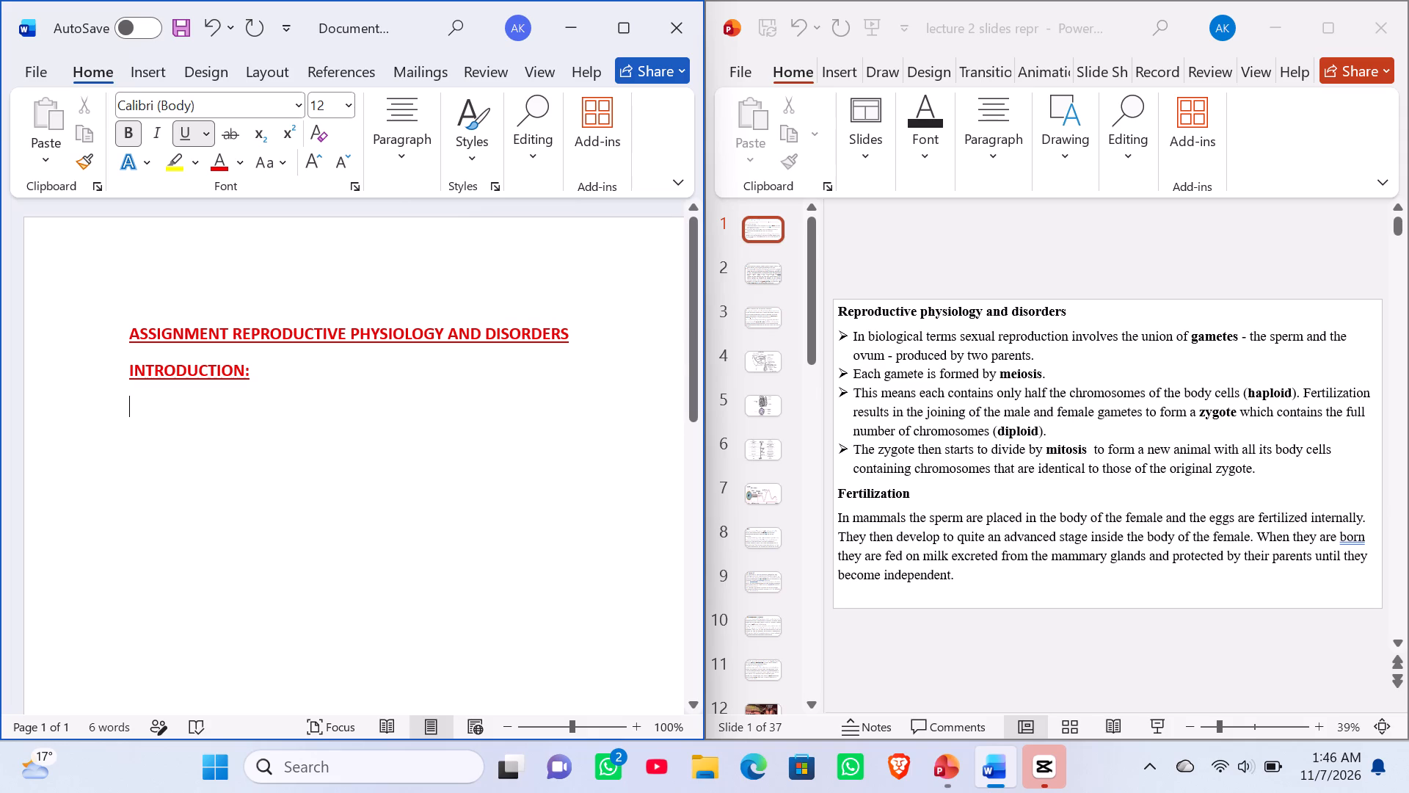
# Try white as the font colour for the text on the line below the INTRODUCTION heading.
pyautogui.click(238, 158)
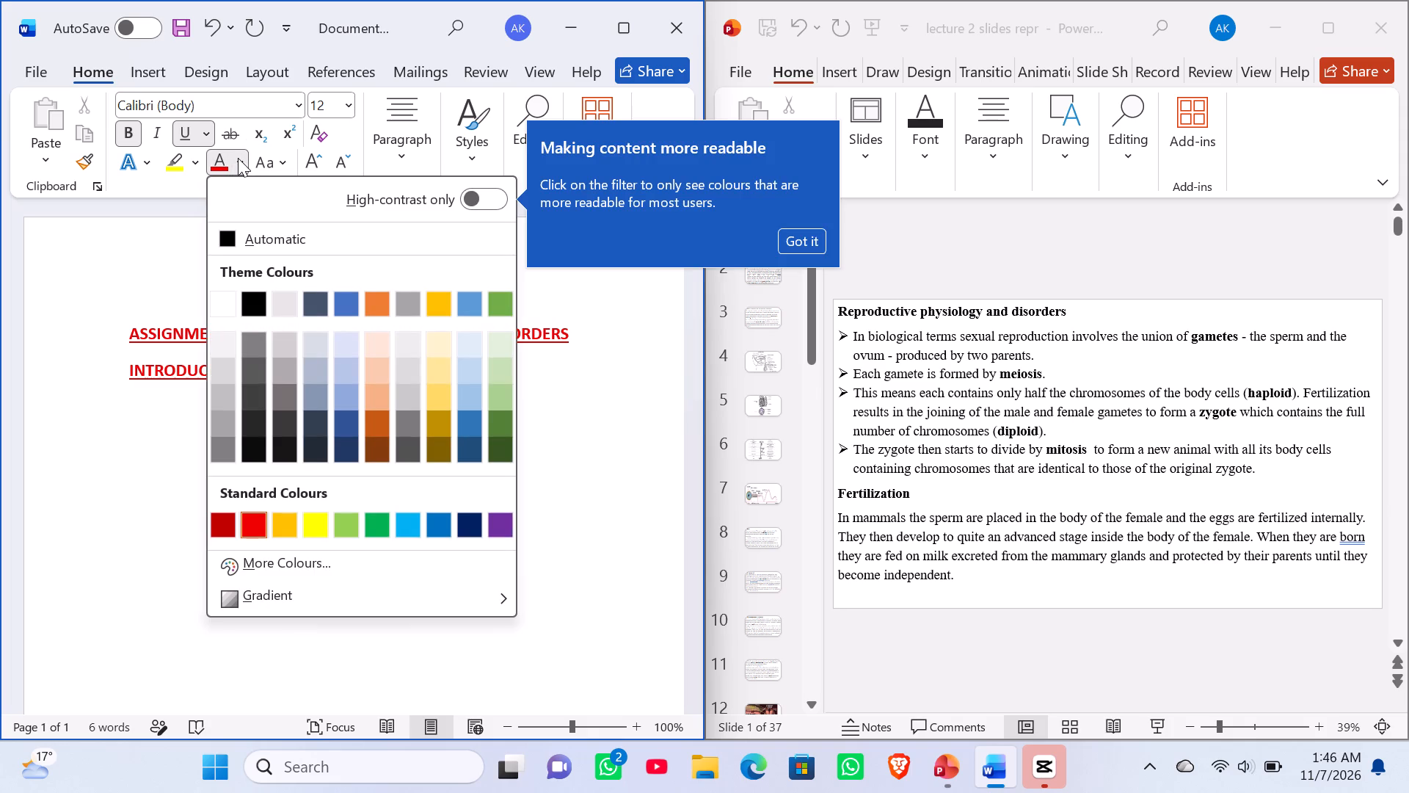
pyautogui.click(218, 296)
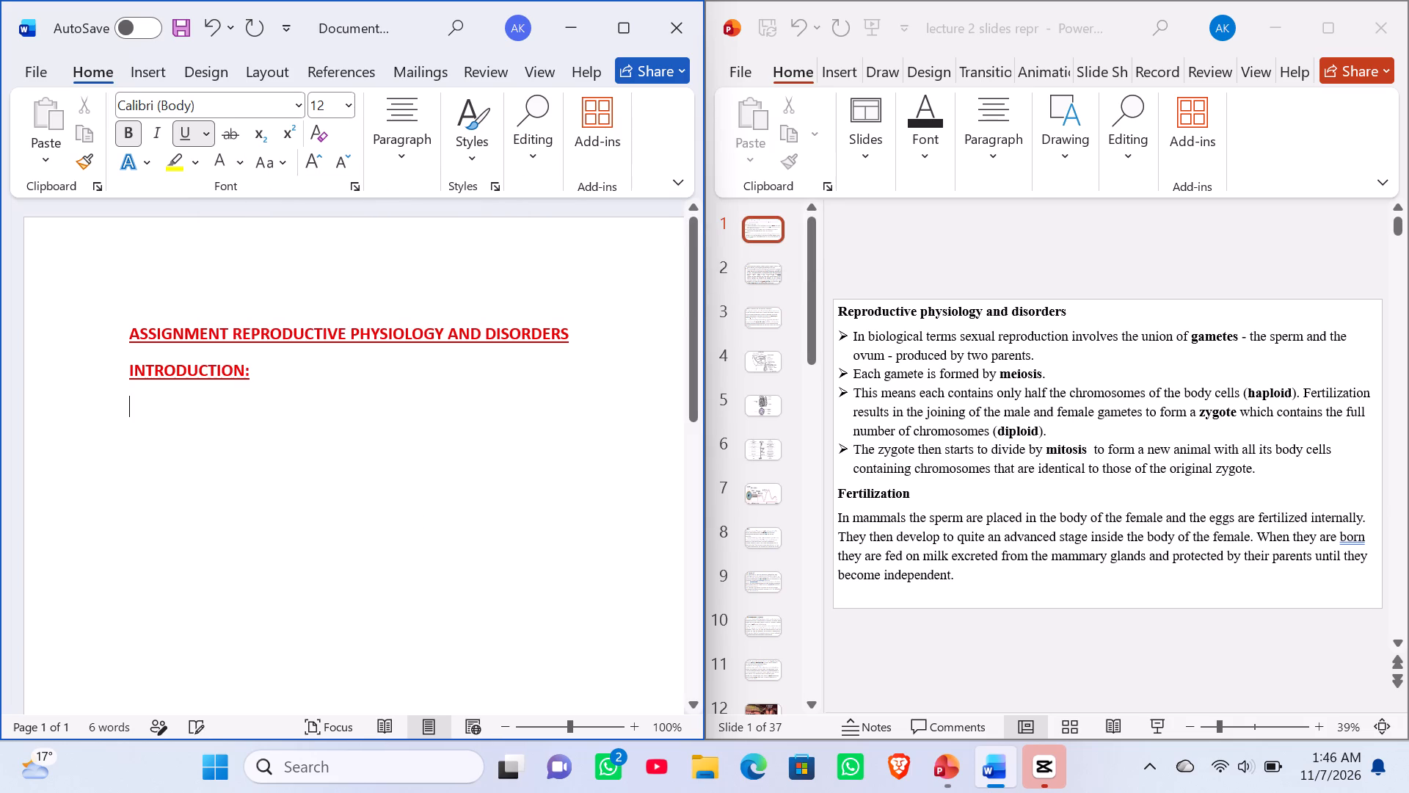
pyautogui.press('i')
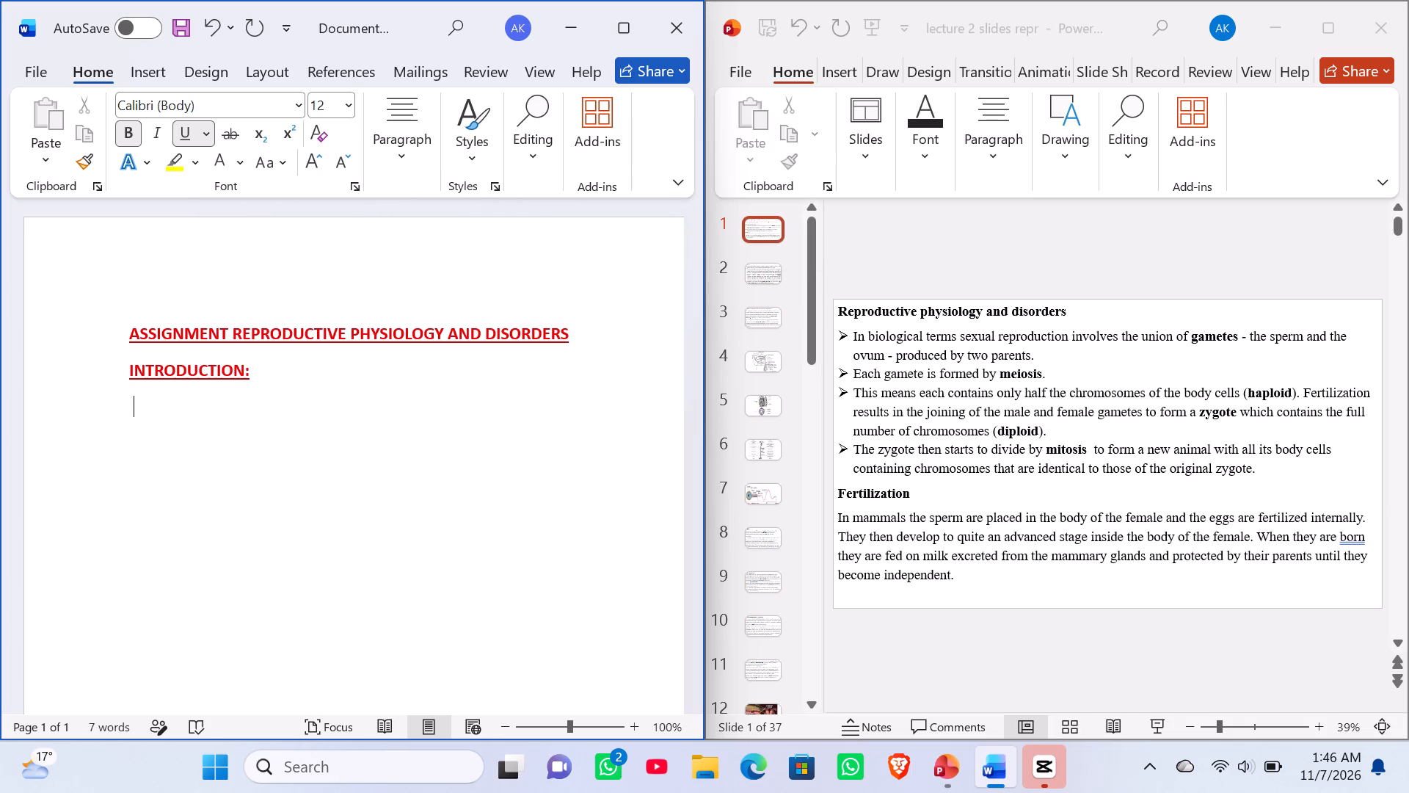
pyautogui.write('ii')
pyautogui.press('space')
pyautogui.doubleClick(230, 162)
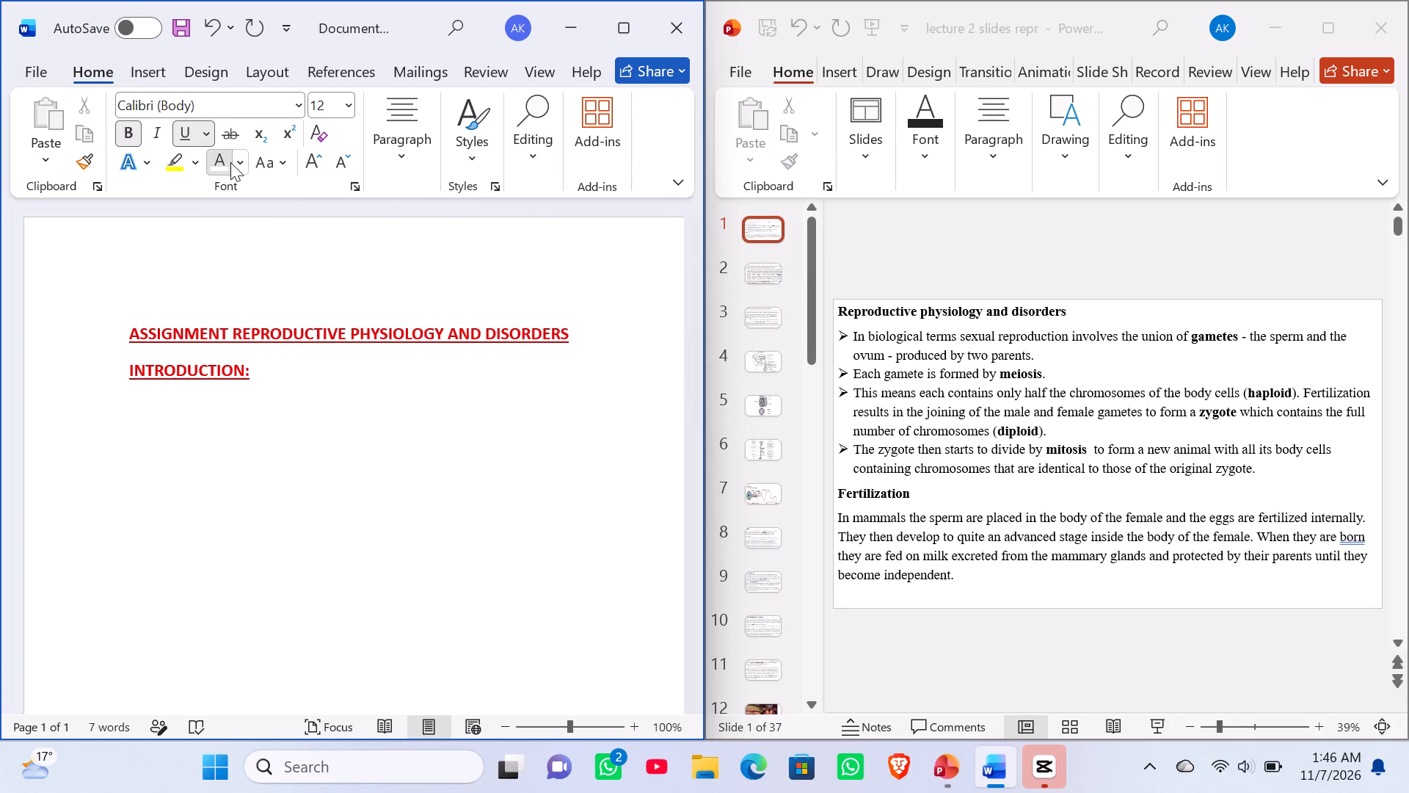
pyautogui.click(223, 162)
# Set the font colour to Automatic for text on the line below the INTRODUCTION heading, removing the trial word "in".
pyautogui.click(244, 151)
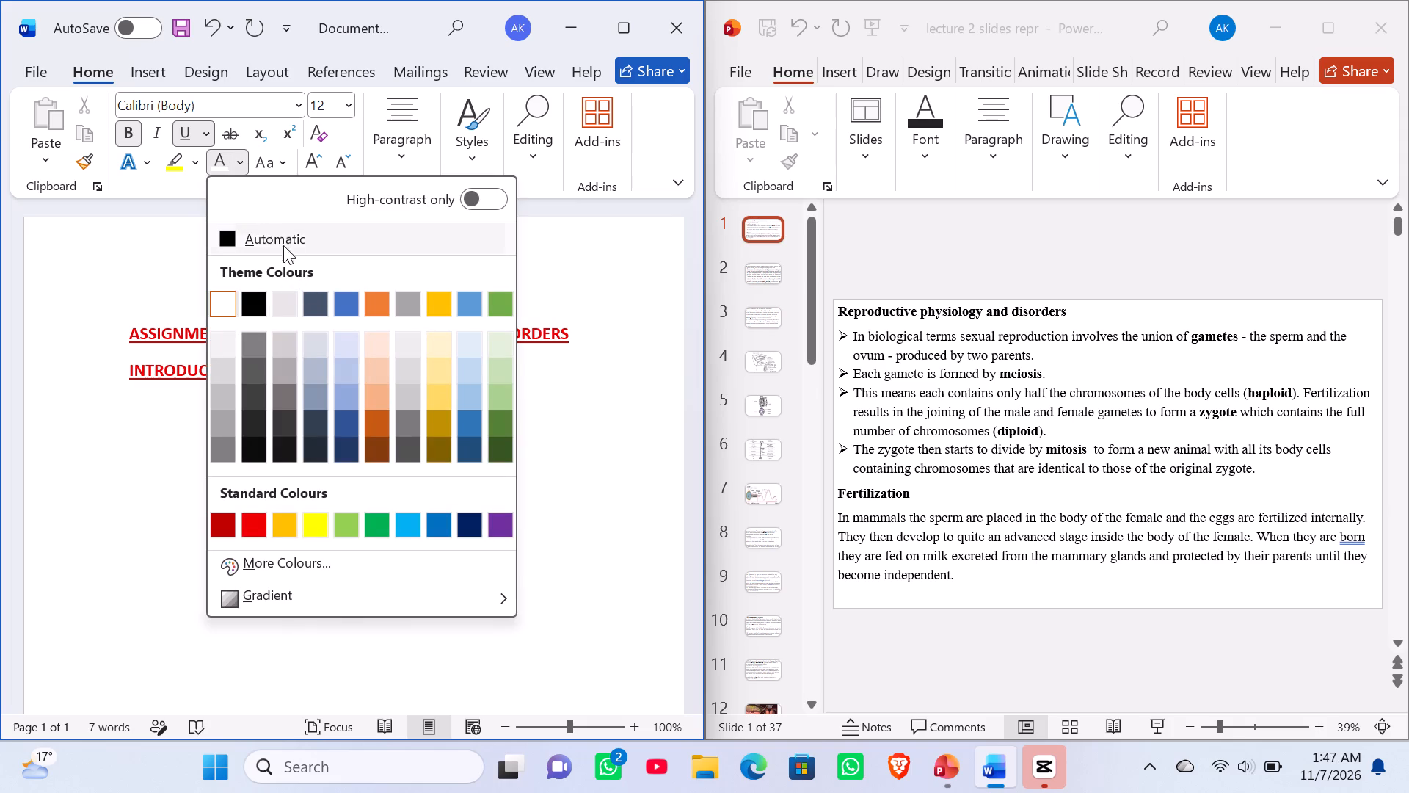
pyautogui.click(280, 235)
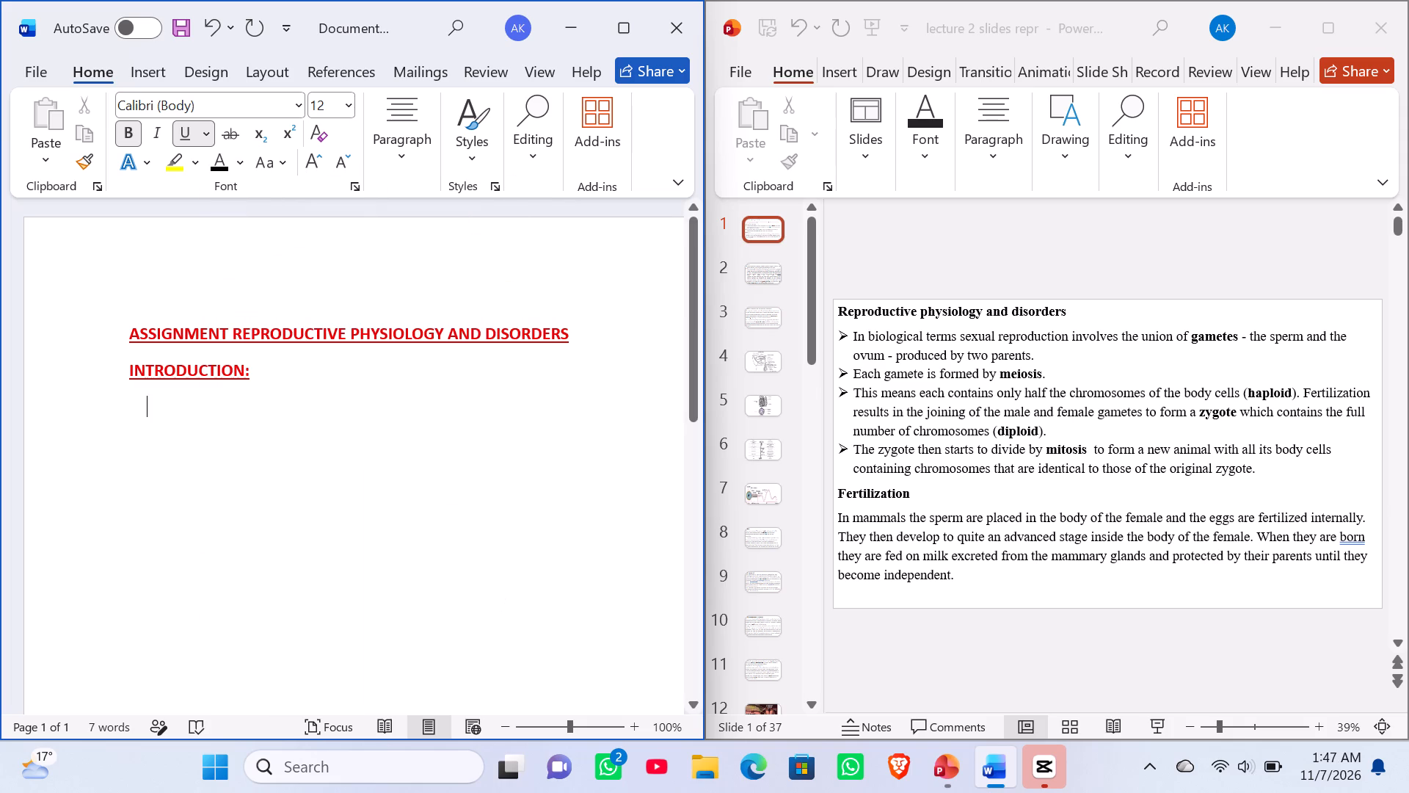
pyautogui.write('in')
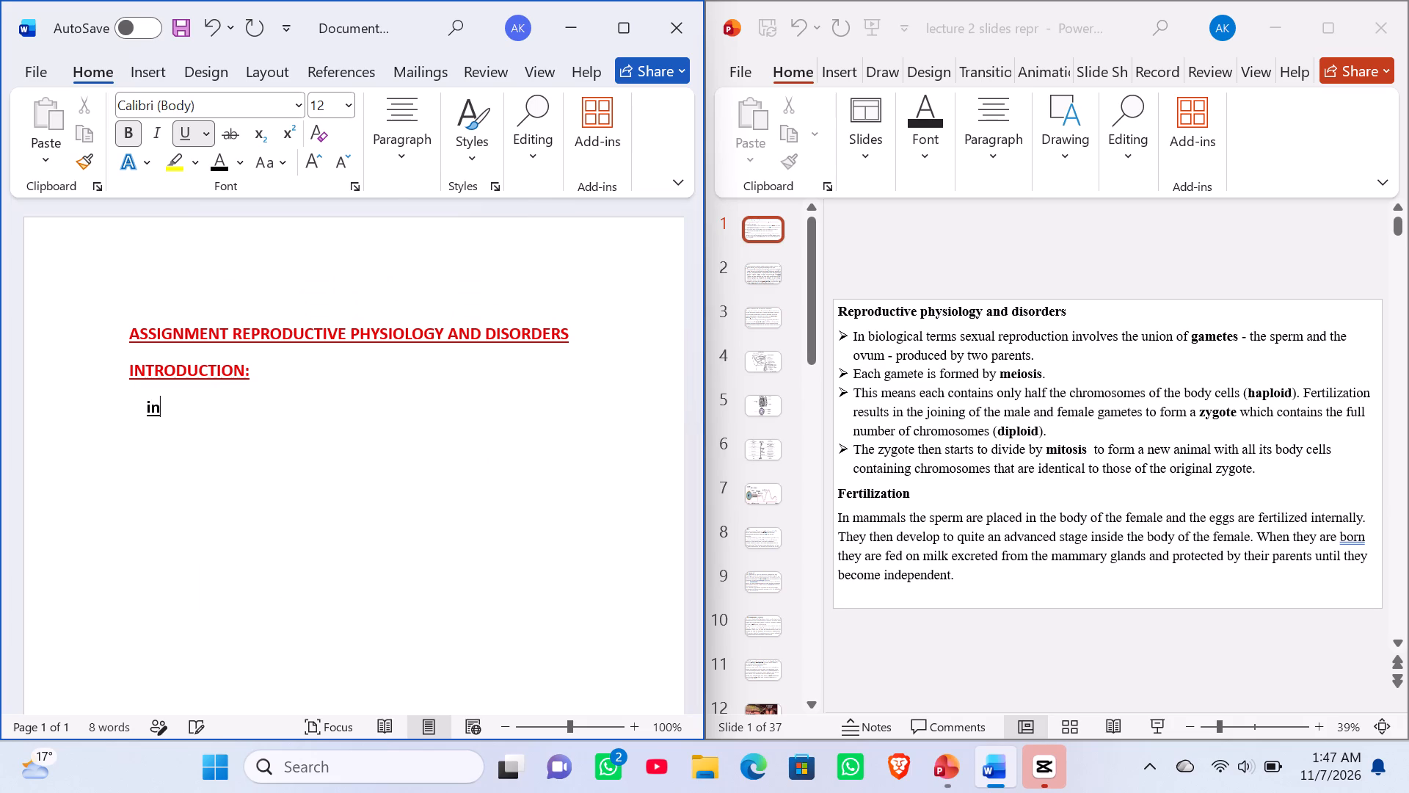
pyautogui.press('BackSpace')
pyautogui.press('BackSpace')
pyautogui.press('BackSpace')
pyautogui.press('BackSpace')
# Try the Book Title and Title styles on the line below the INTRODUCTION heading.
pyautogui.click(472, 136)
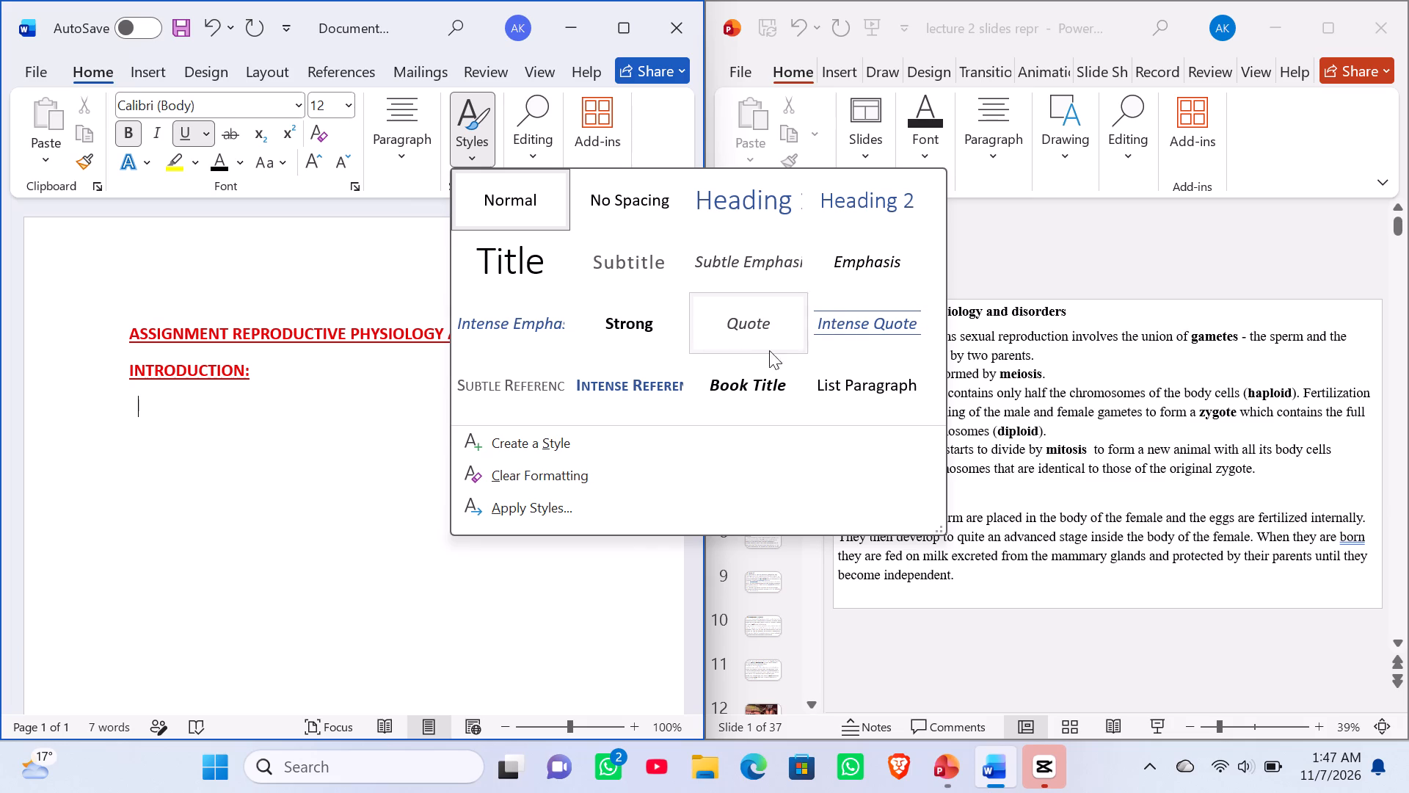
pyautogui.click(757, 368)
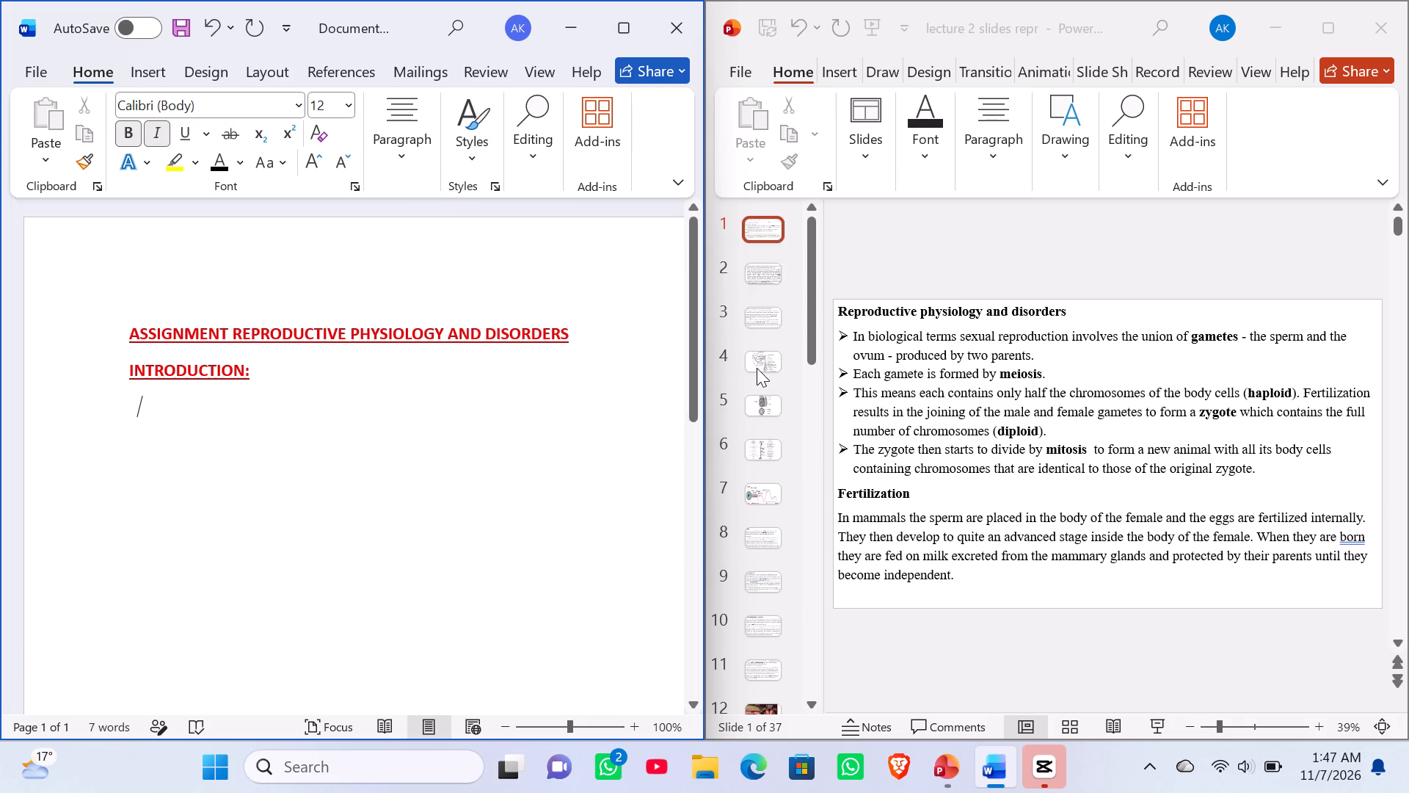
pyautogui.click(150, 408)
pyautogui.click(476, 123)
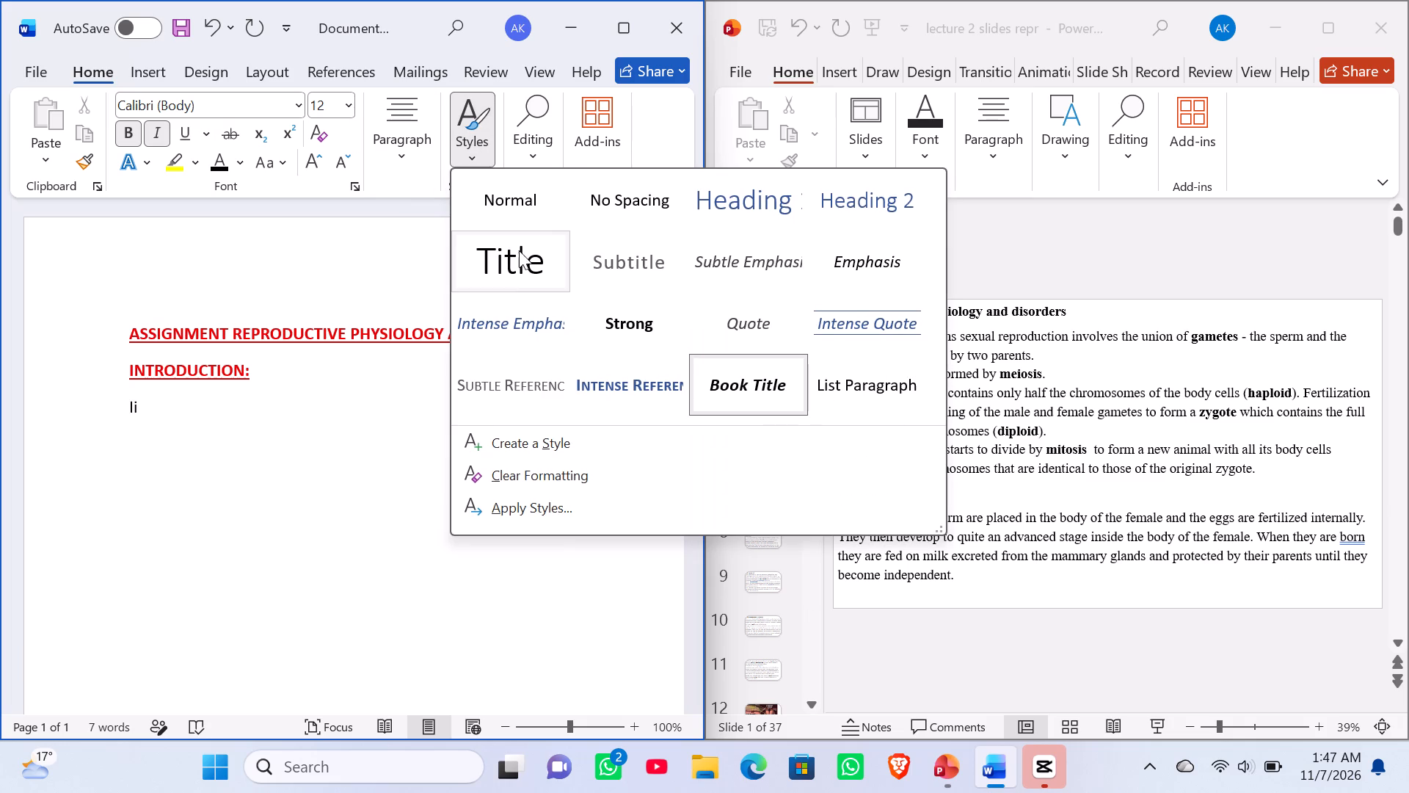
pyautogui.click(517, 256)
# Apply the Normal style to the line below the INTRODUCTION heading.
pyautogui.click(478, 99)
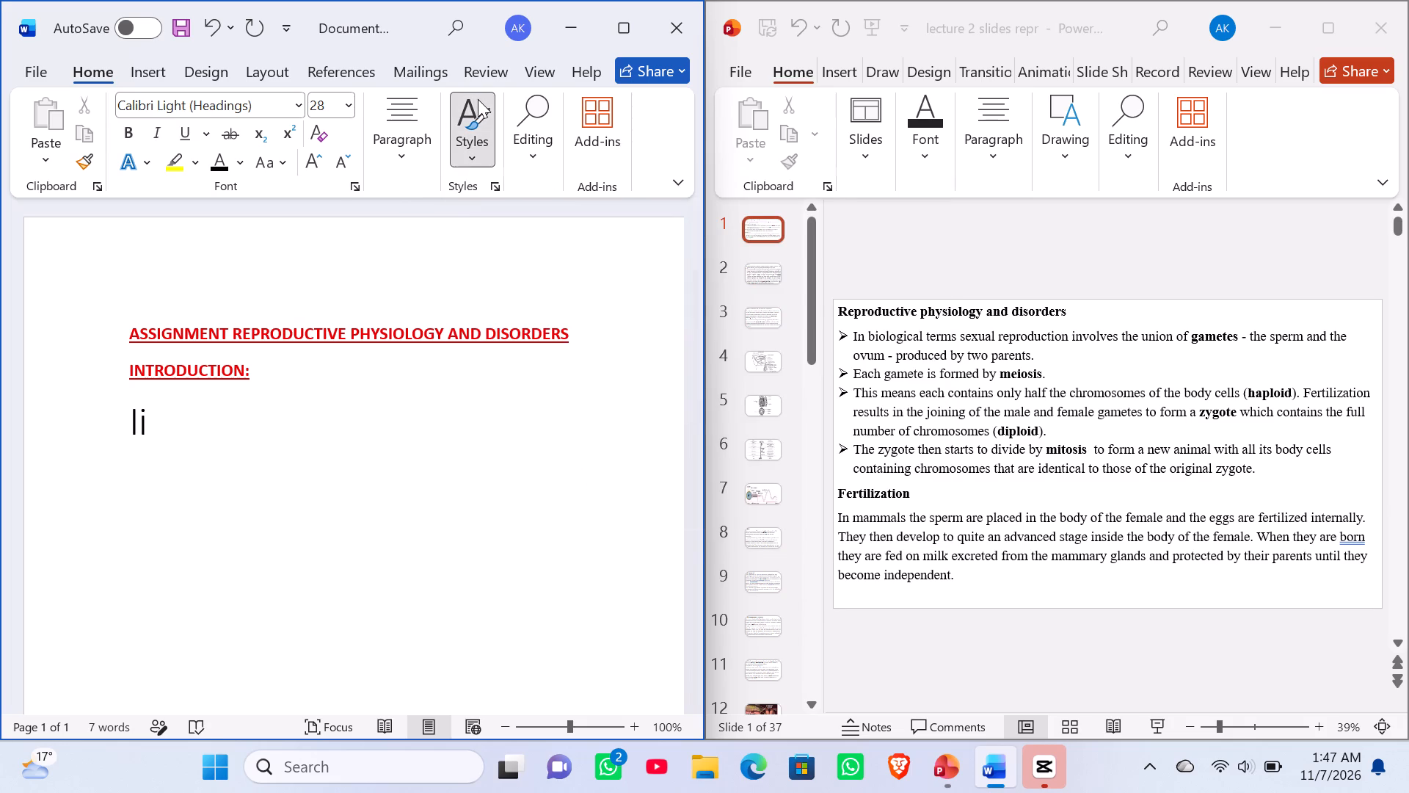
pyautogui.click(520, 178)
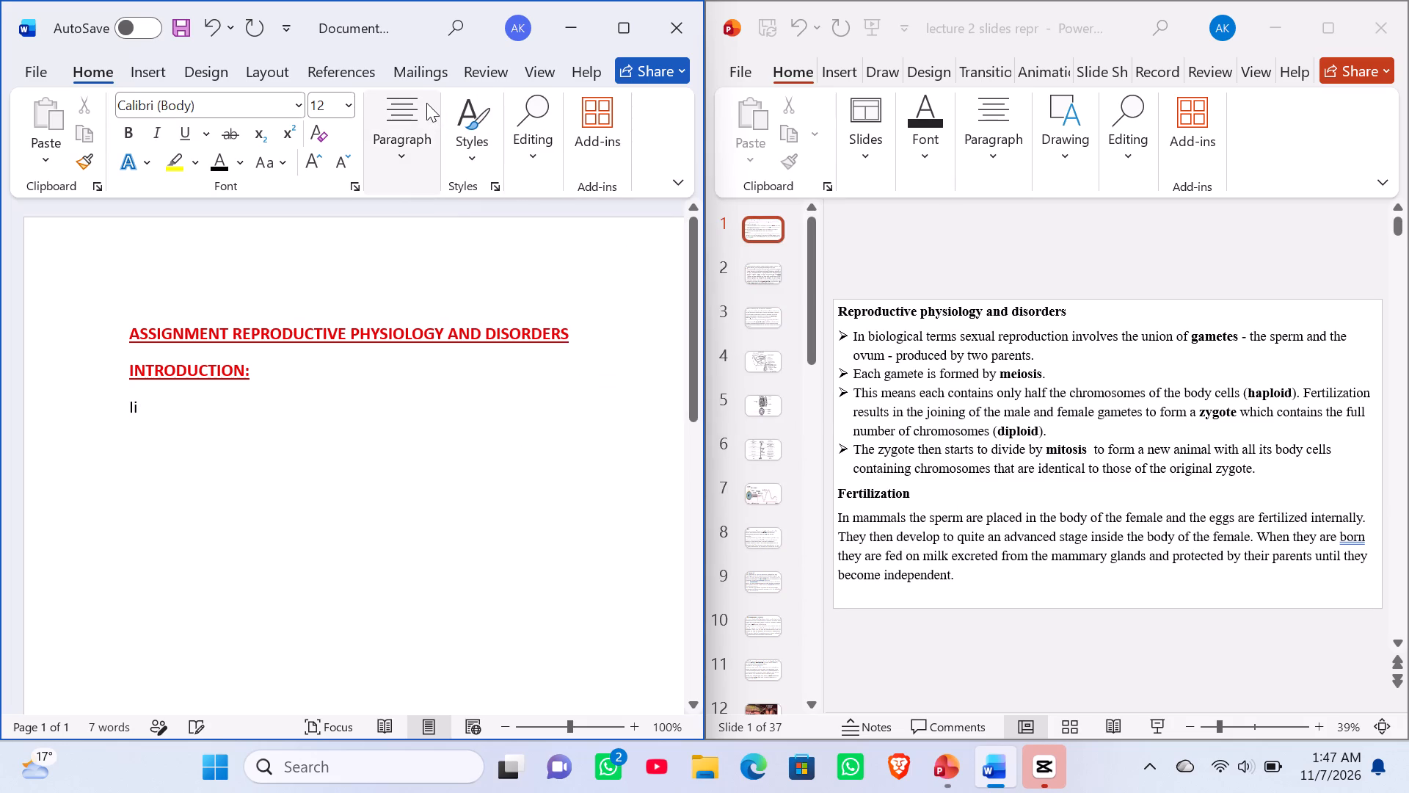
# Turn the line below the INTRODUCTION heading into a bulleted item with a check-mark bullet.
pyautogui.click(423, 104)
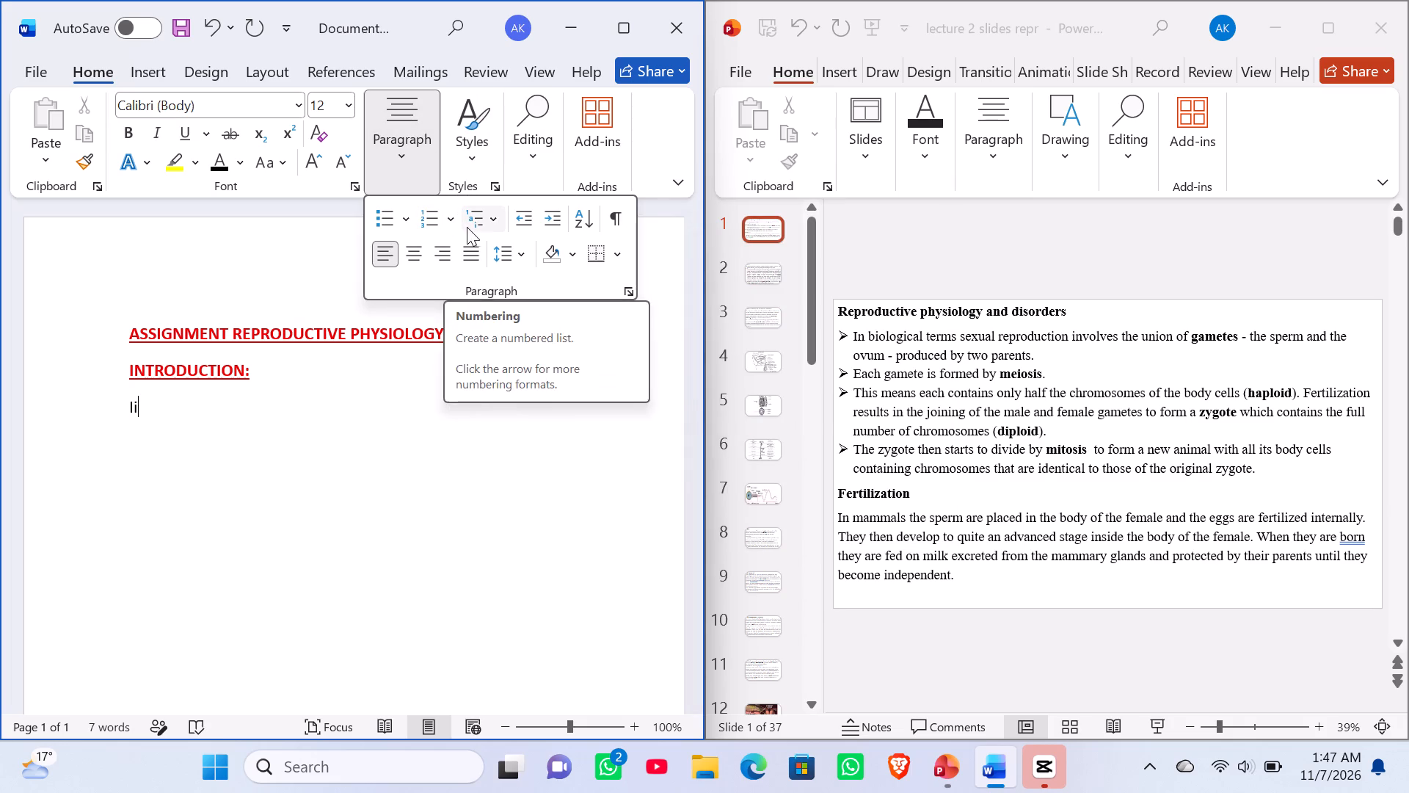
pyautogui.click(398, 211)
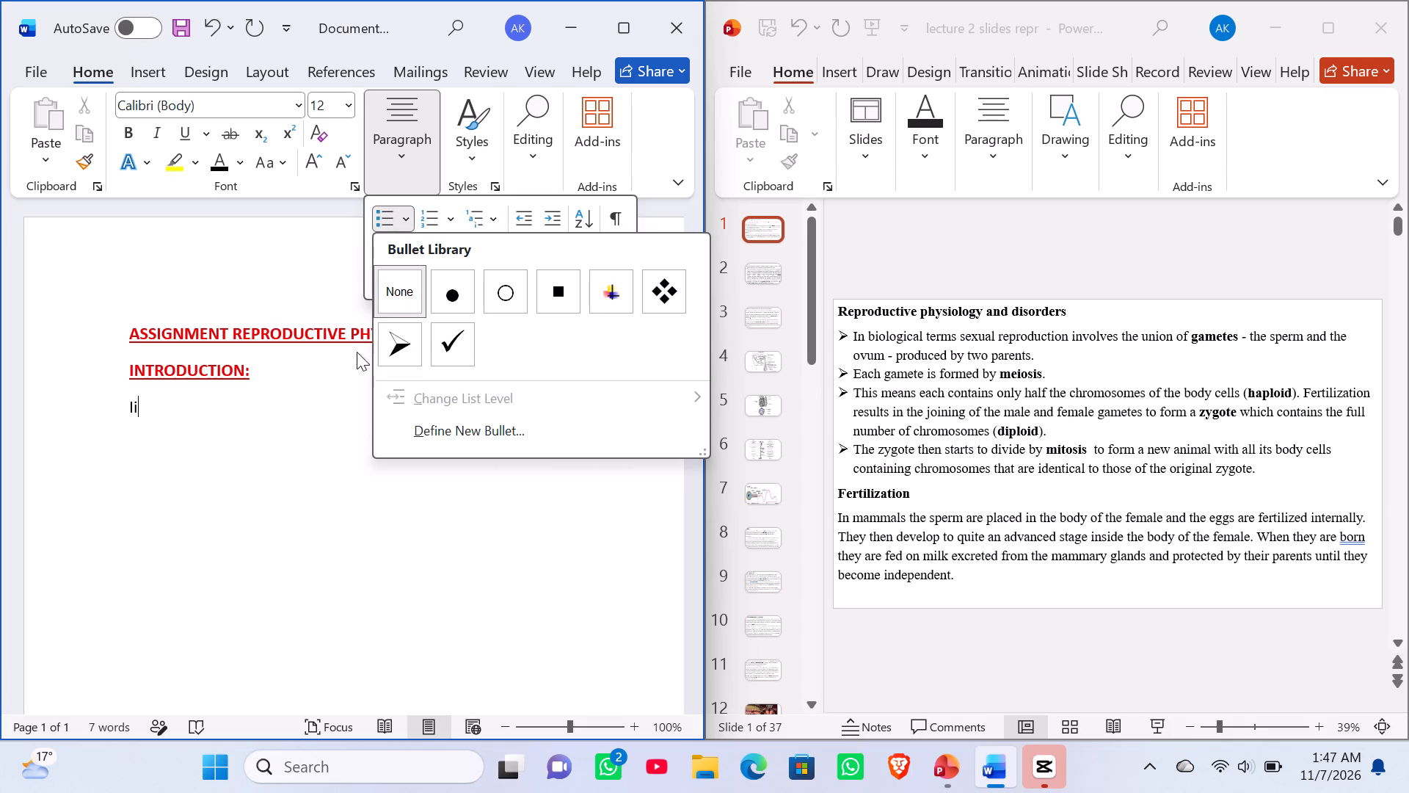
pyautogui.click(454, 344)
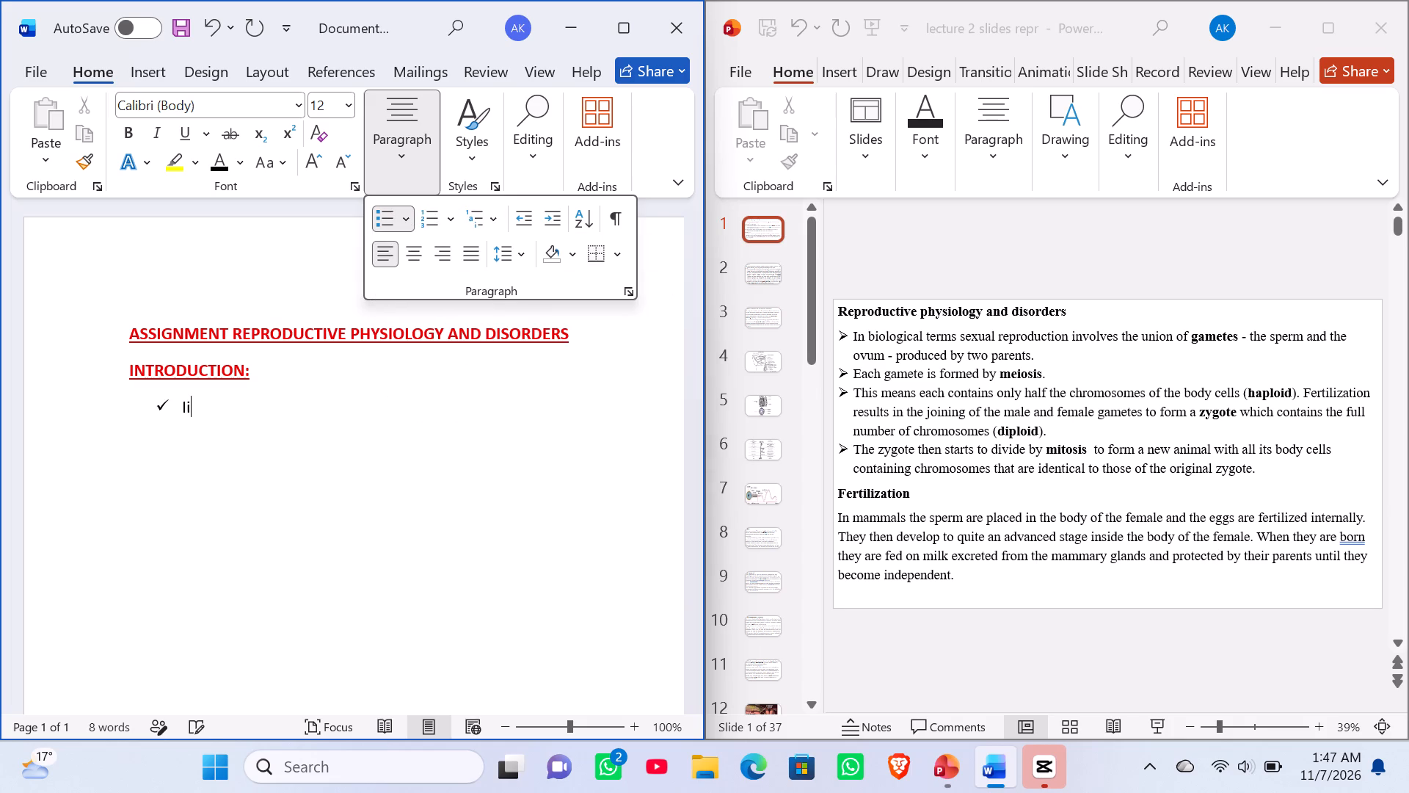
# Clear the stray text "Ii" and the check-mark bullet from the line below the INTRODUCTION heading.
pyautogui.press('BackSpace')
pyautogui.press('BackSpace')
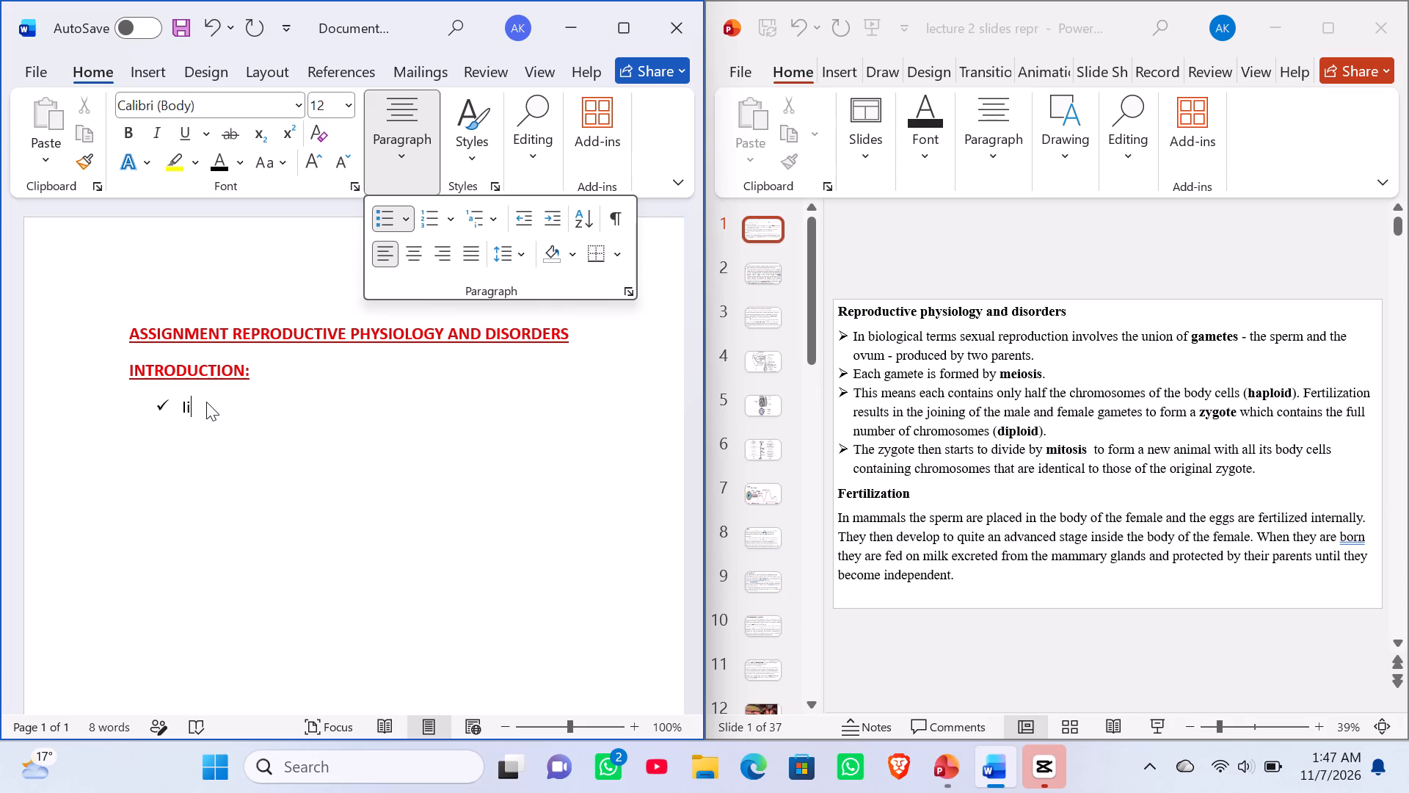
pyautogui.press('BackSpace')
pyautogui.press('BackSpace')
pyautogui.click(206, 402)
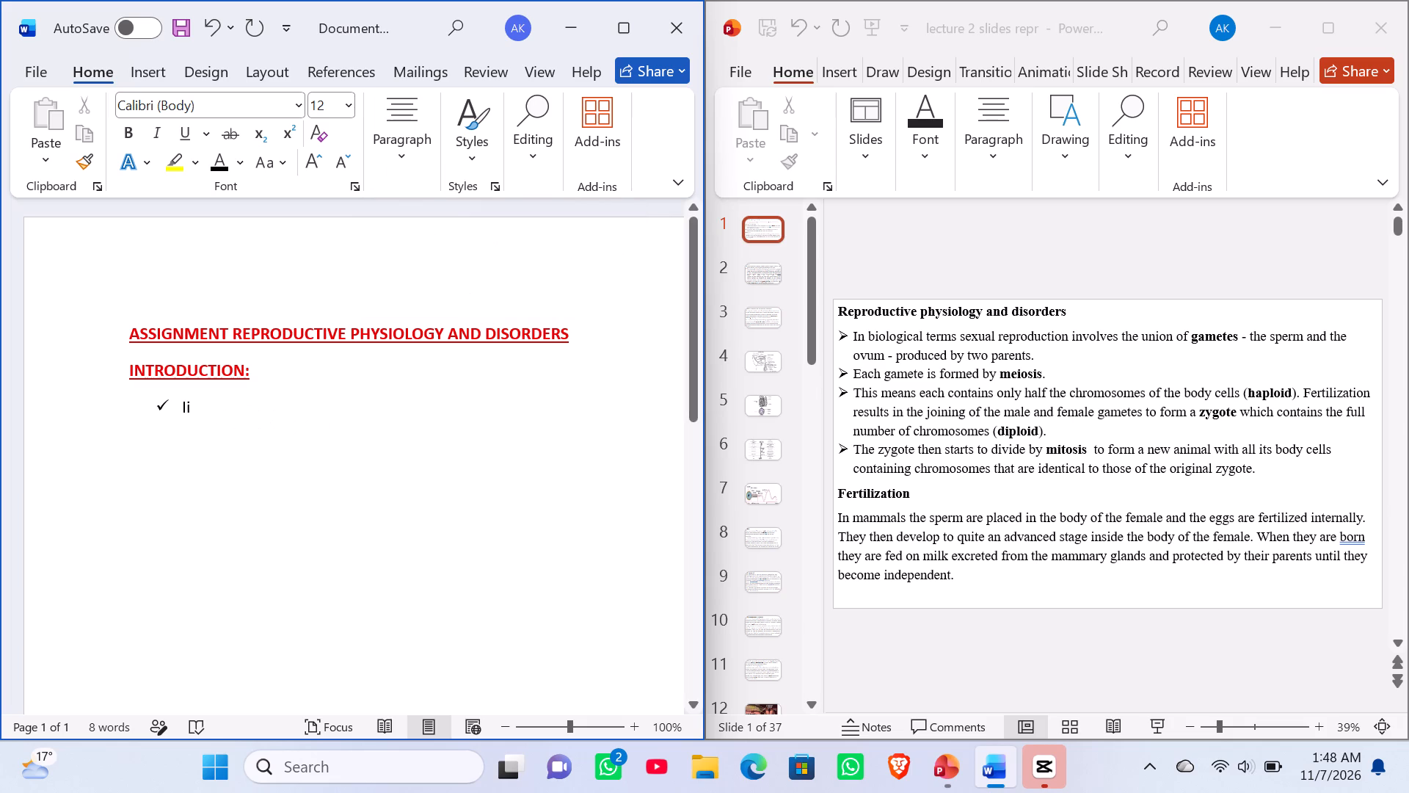
pyautogui.press('BackSpace')
pyautogui.press('BackSpace')
pyautogui.press('BackSpace')
pyautogui.press('BackSpace')
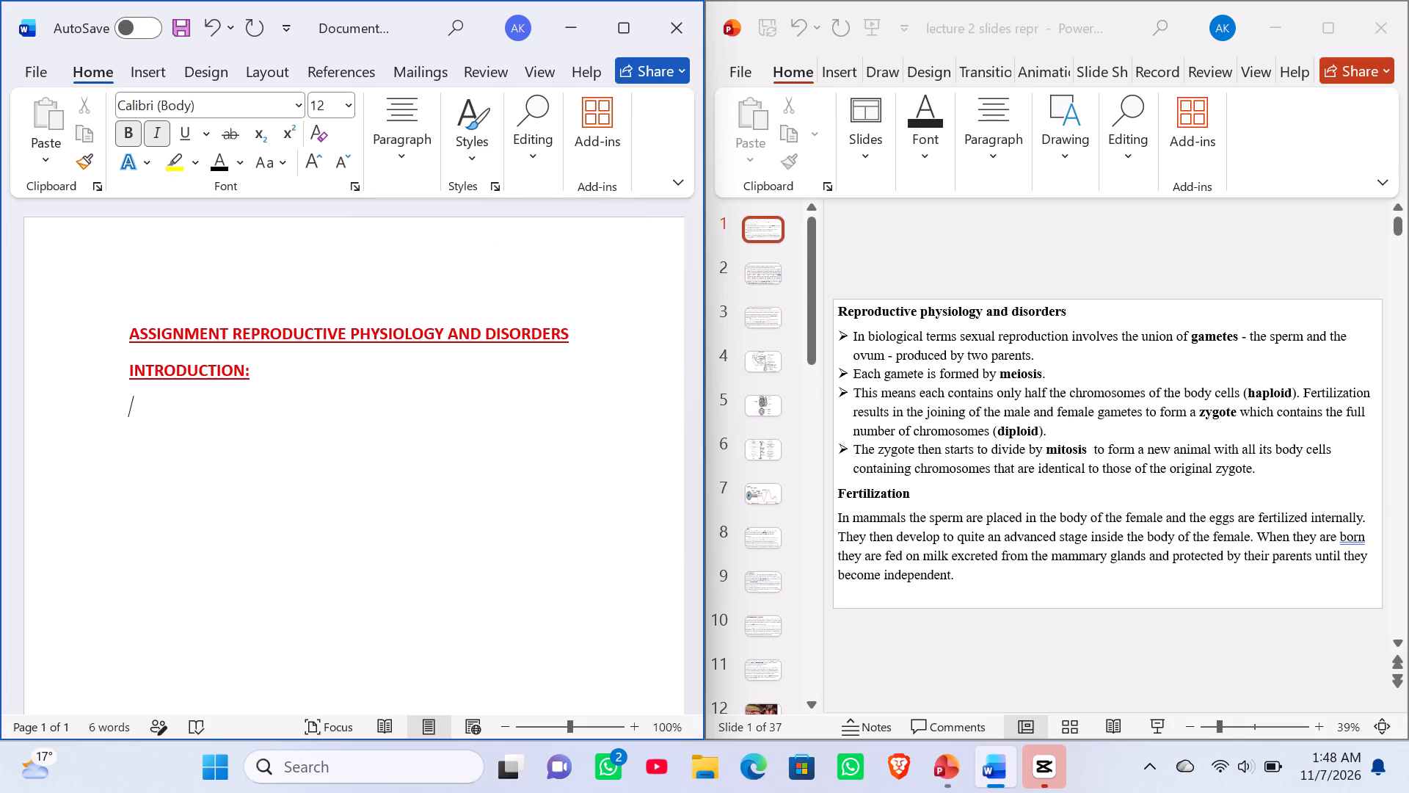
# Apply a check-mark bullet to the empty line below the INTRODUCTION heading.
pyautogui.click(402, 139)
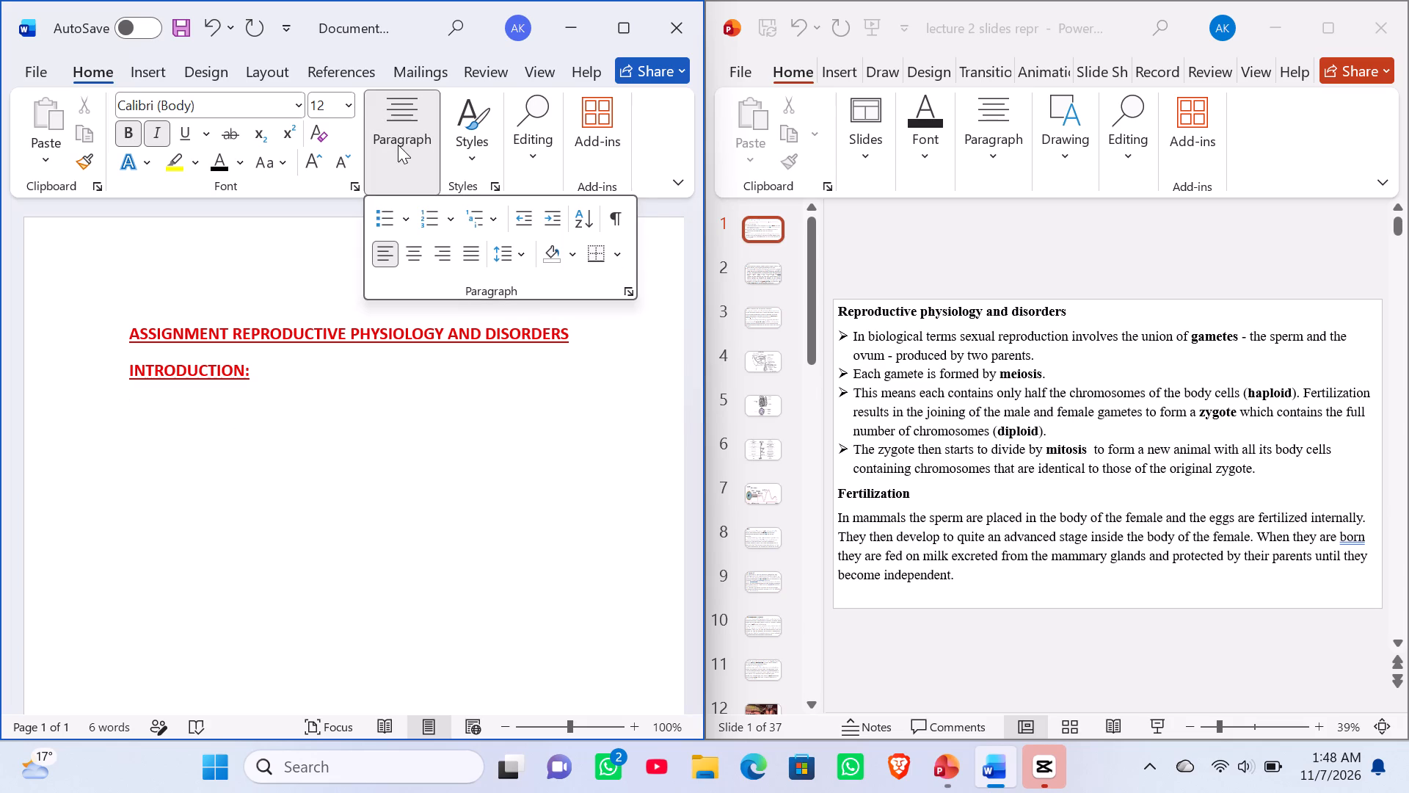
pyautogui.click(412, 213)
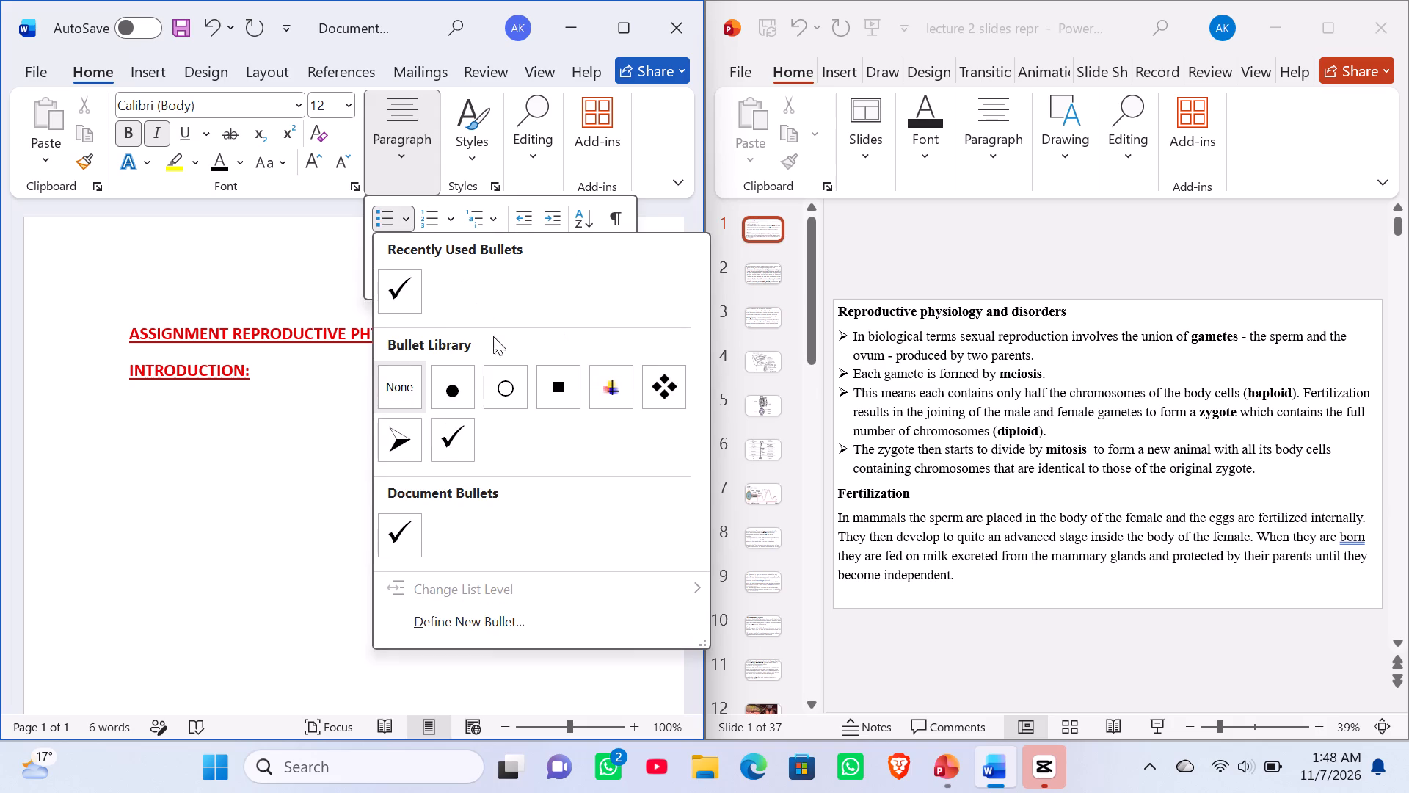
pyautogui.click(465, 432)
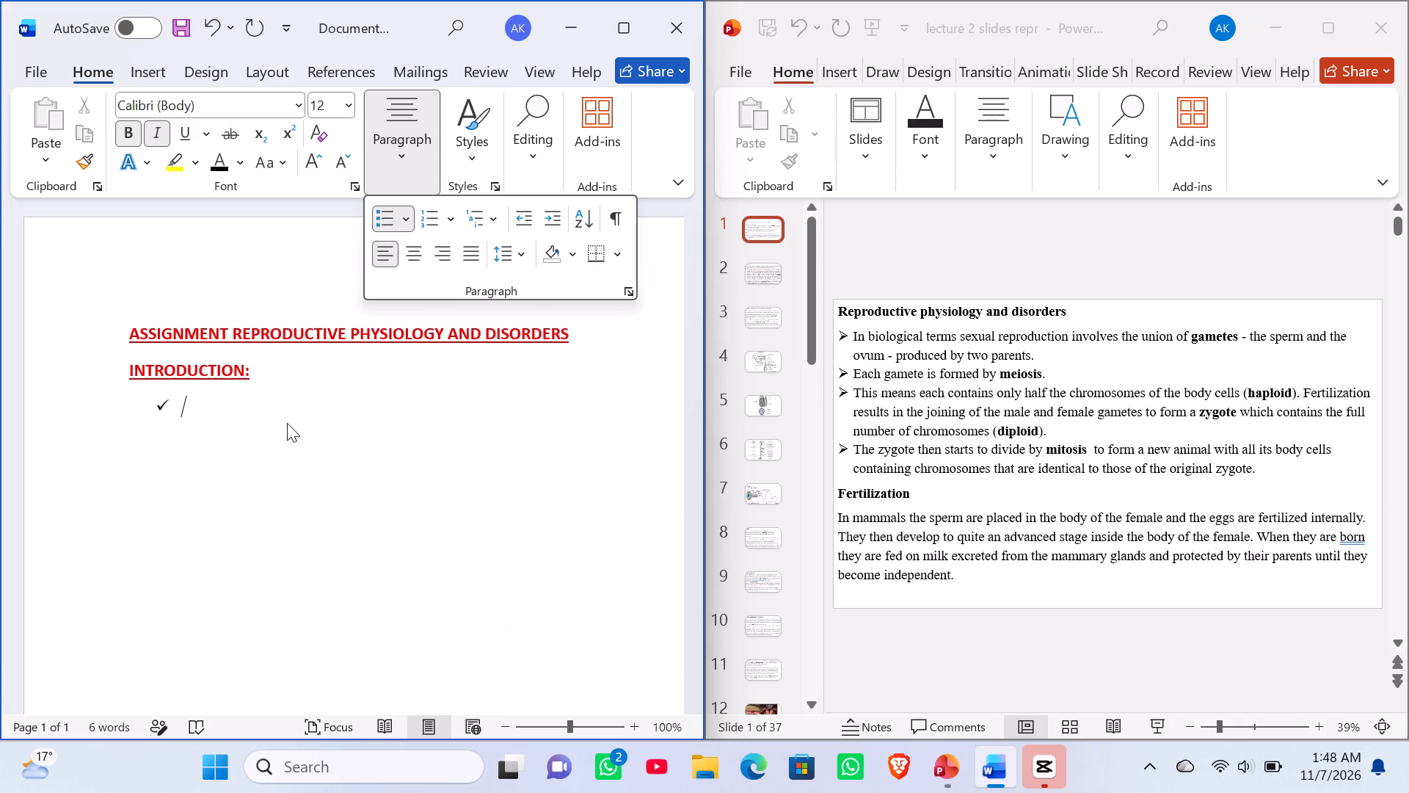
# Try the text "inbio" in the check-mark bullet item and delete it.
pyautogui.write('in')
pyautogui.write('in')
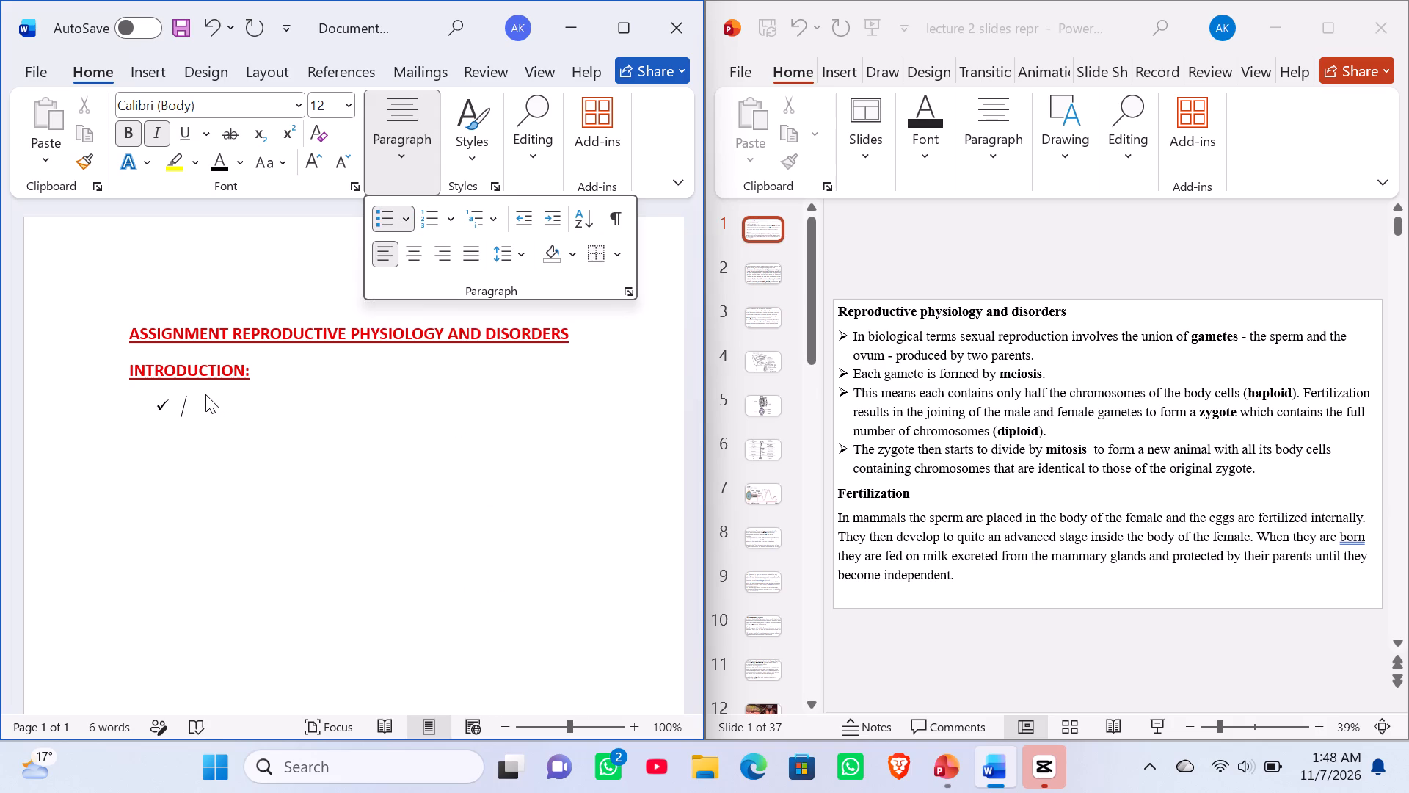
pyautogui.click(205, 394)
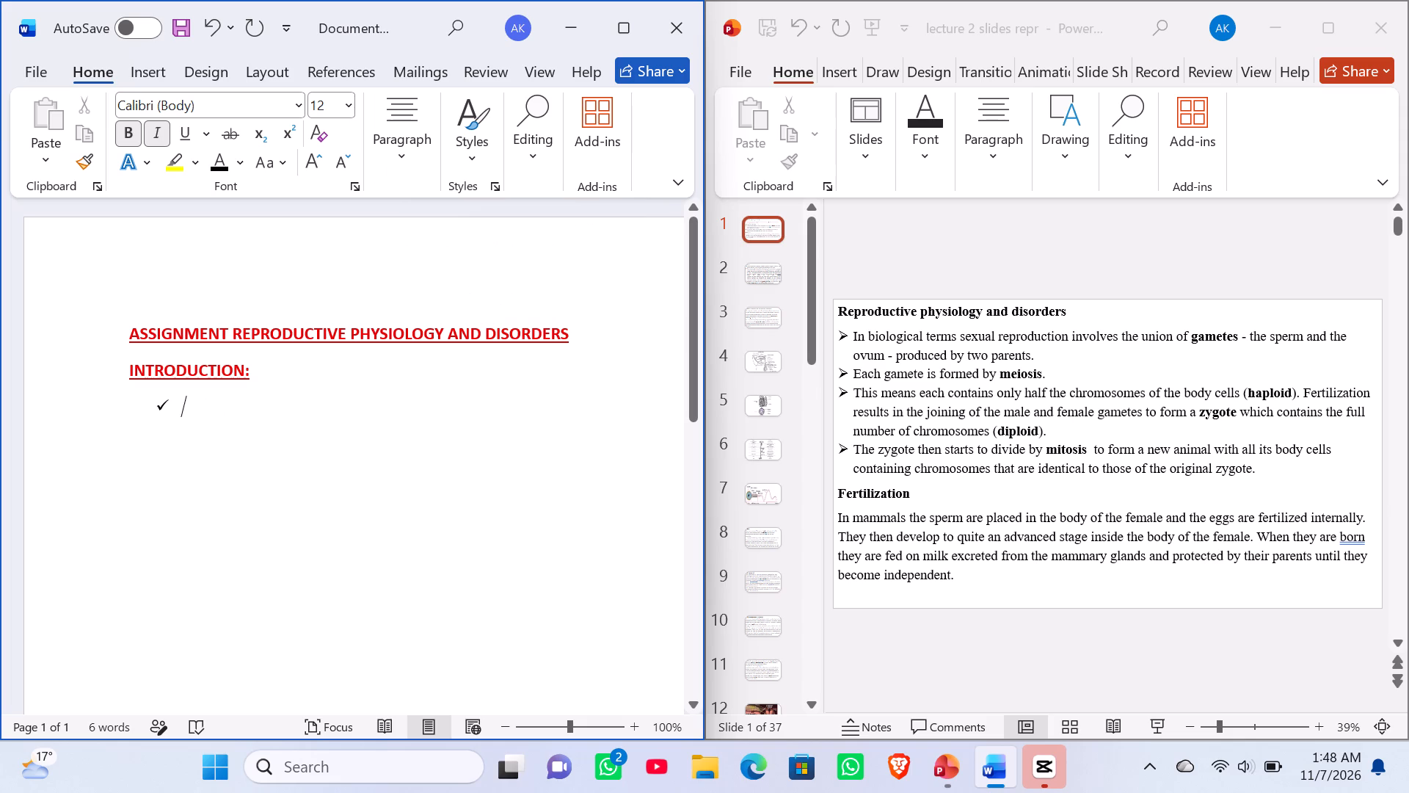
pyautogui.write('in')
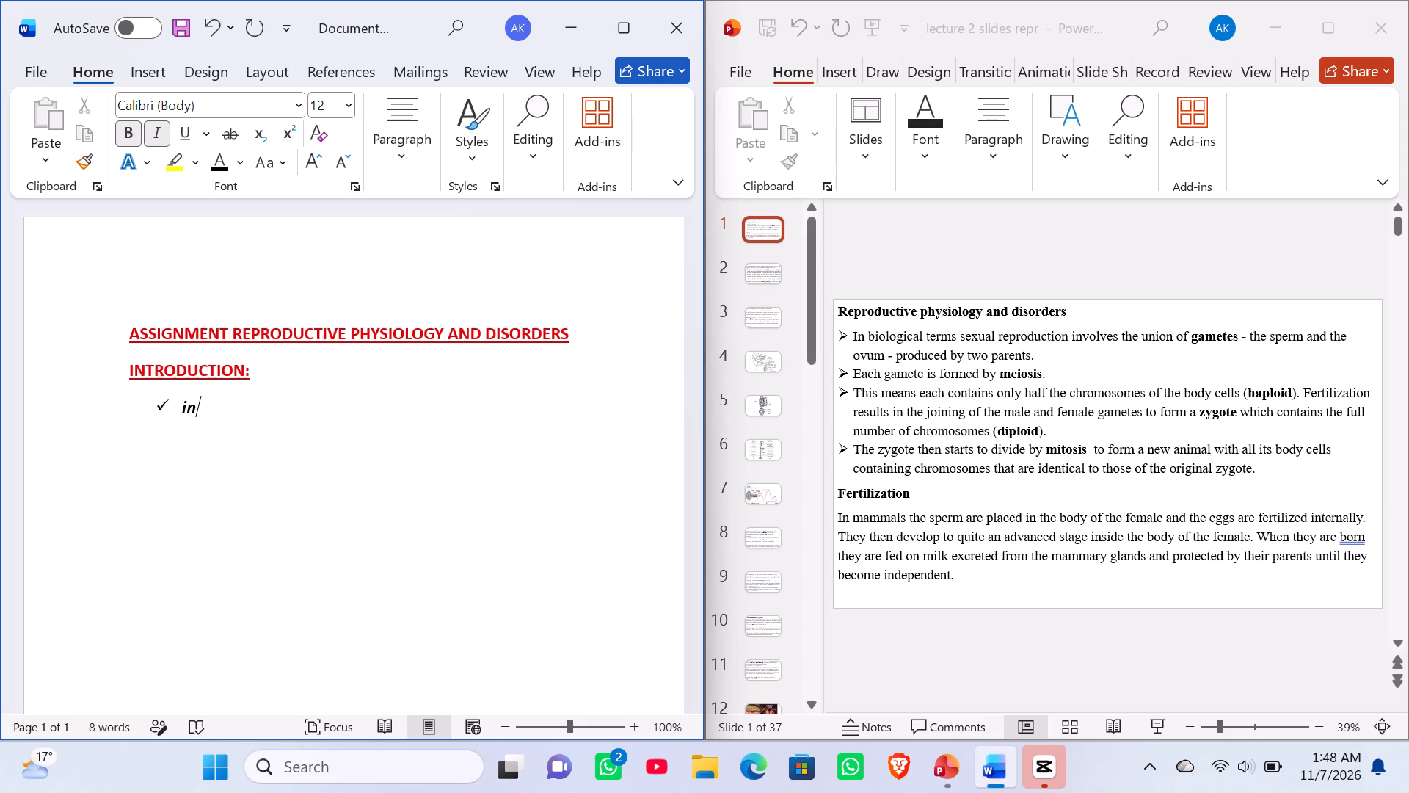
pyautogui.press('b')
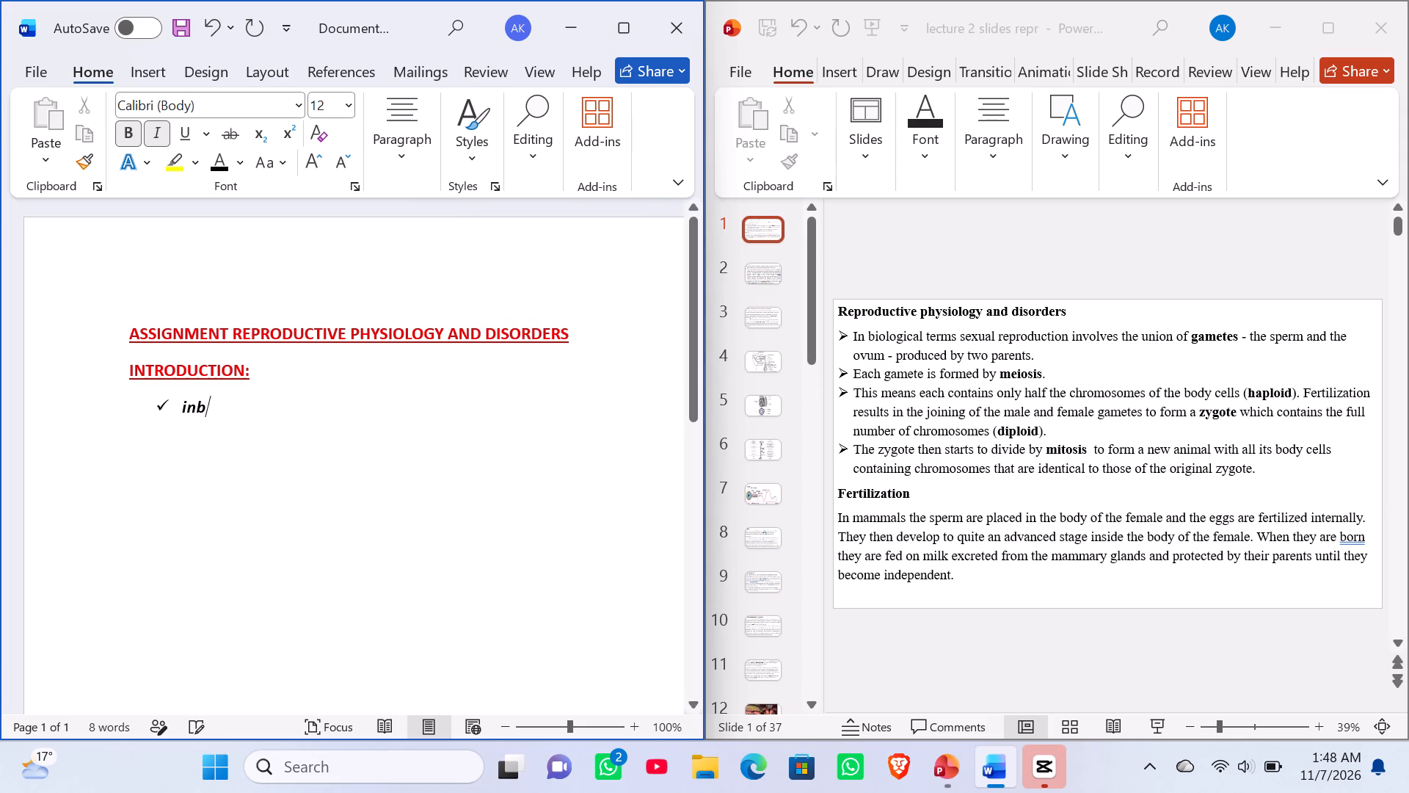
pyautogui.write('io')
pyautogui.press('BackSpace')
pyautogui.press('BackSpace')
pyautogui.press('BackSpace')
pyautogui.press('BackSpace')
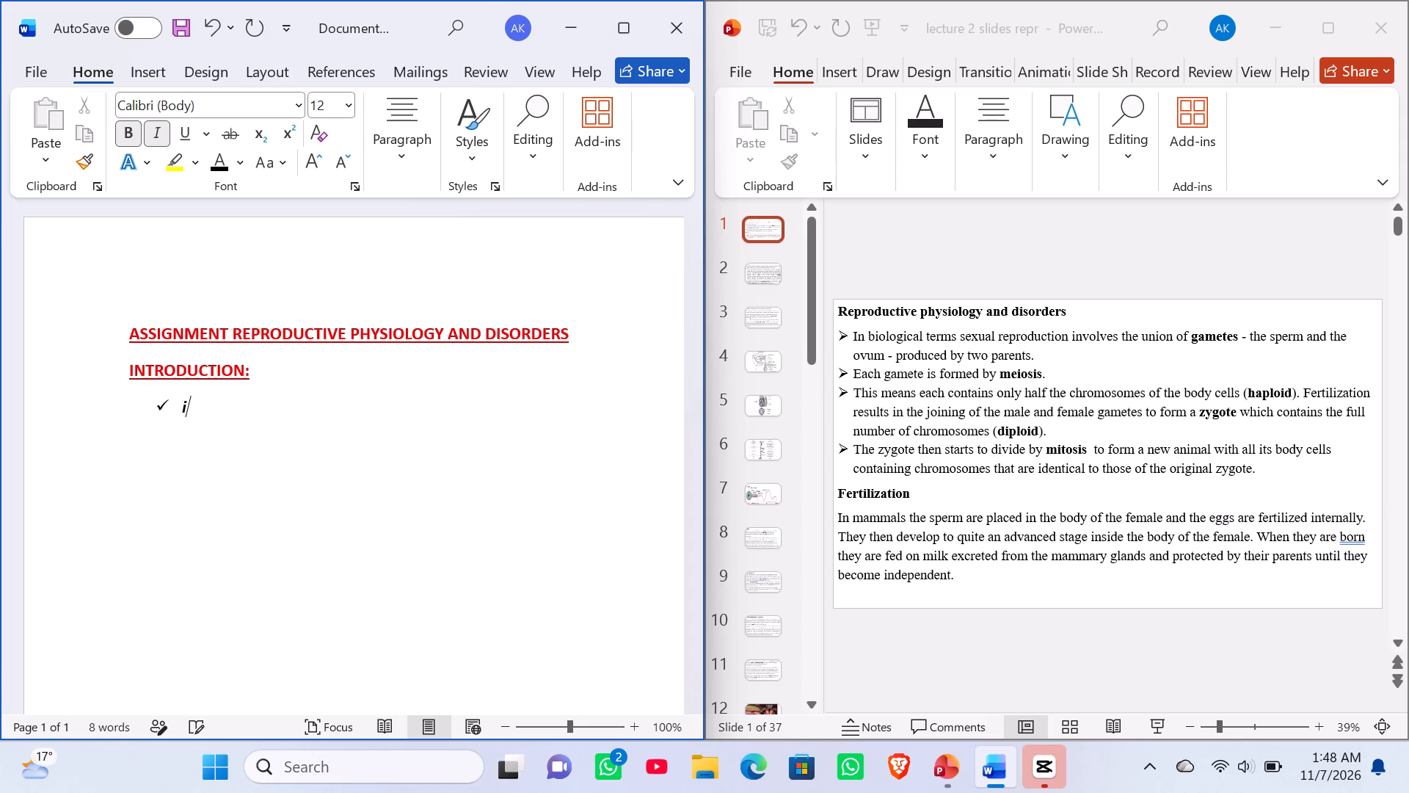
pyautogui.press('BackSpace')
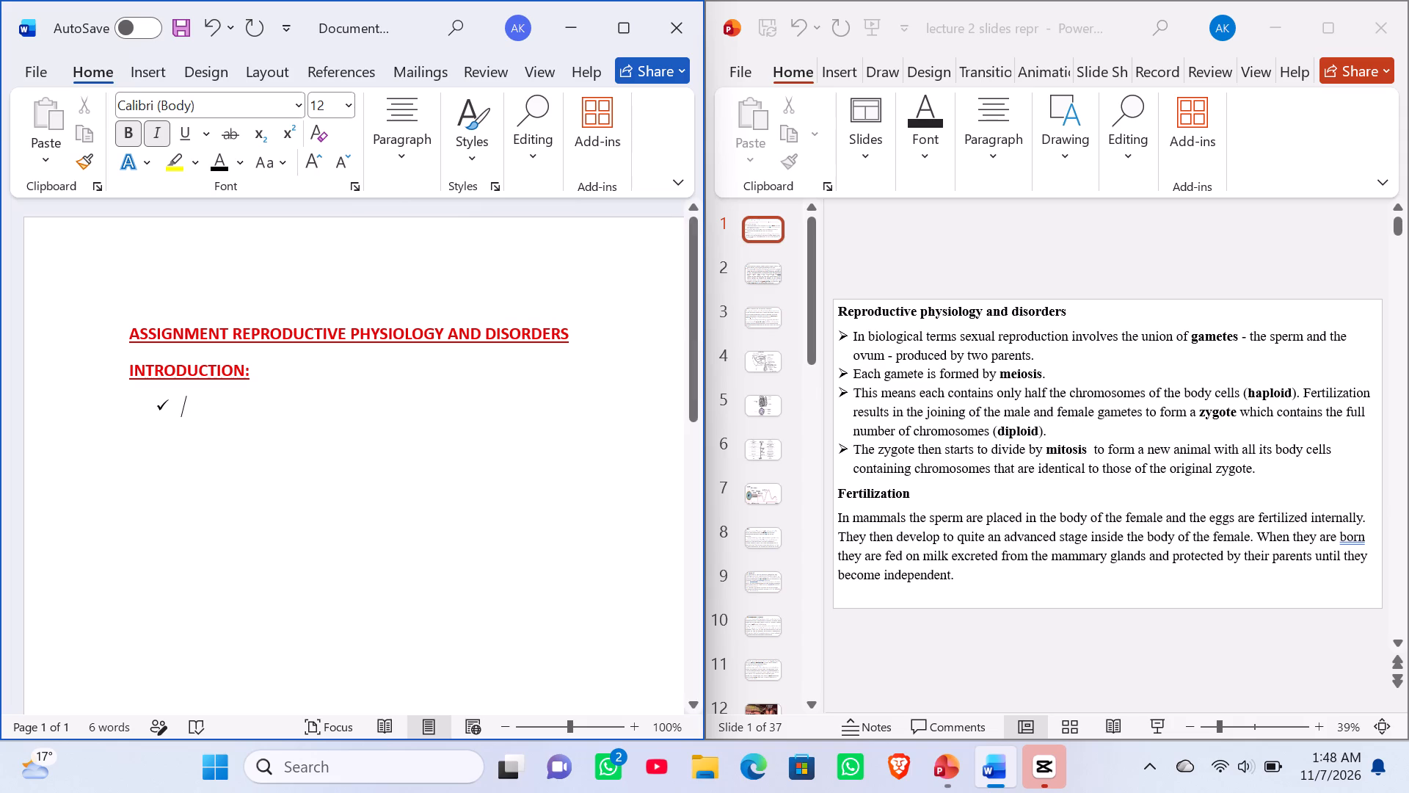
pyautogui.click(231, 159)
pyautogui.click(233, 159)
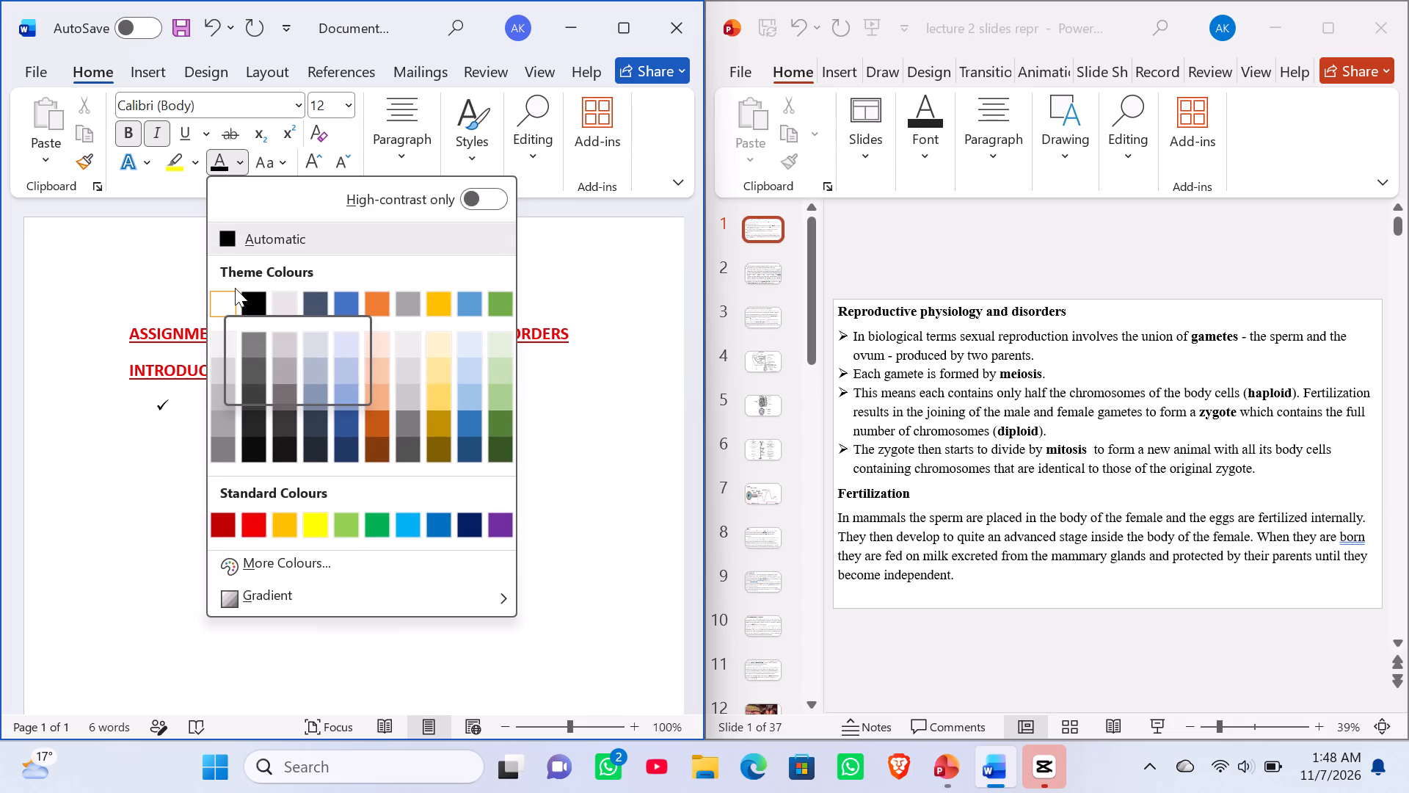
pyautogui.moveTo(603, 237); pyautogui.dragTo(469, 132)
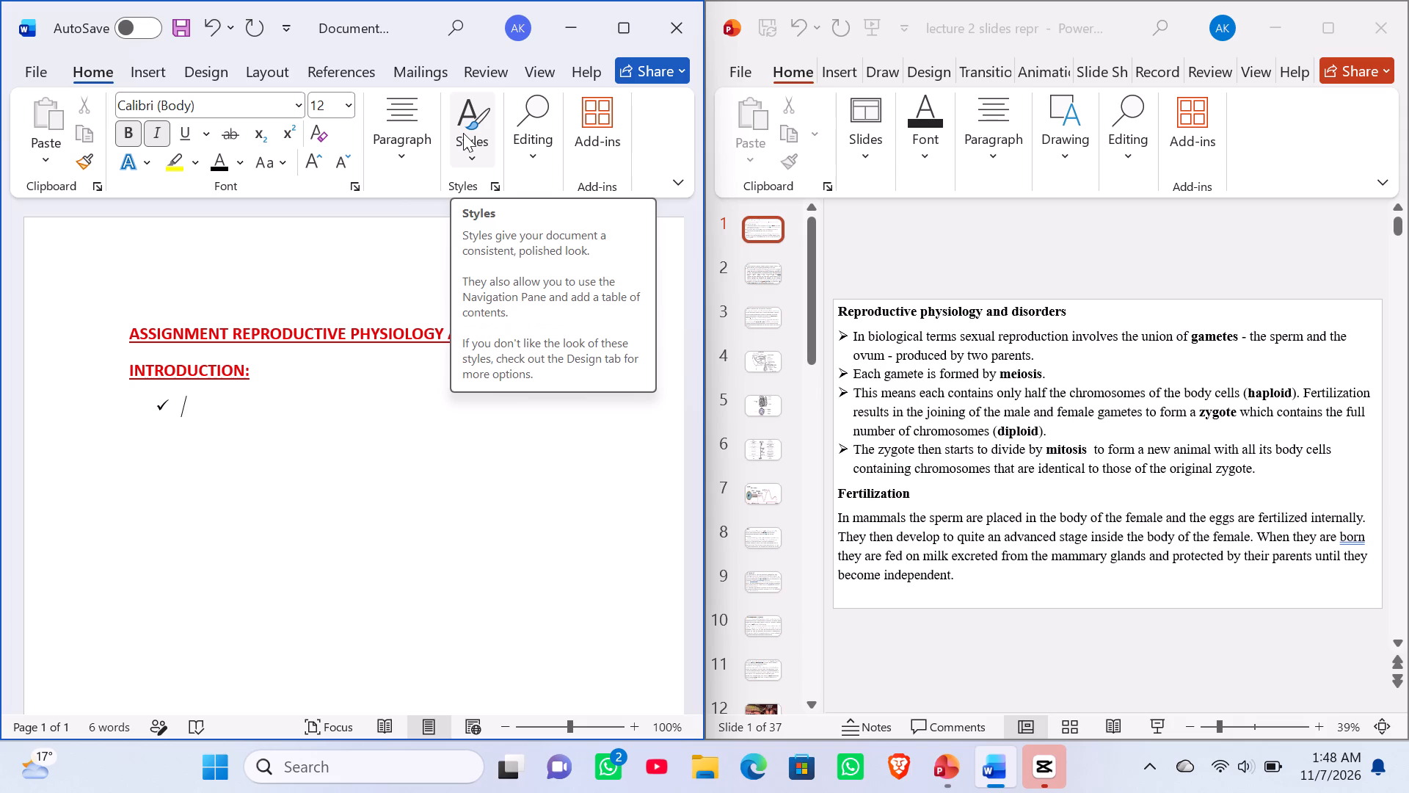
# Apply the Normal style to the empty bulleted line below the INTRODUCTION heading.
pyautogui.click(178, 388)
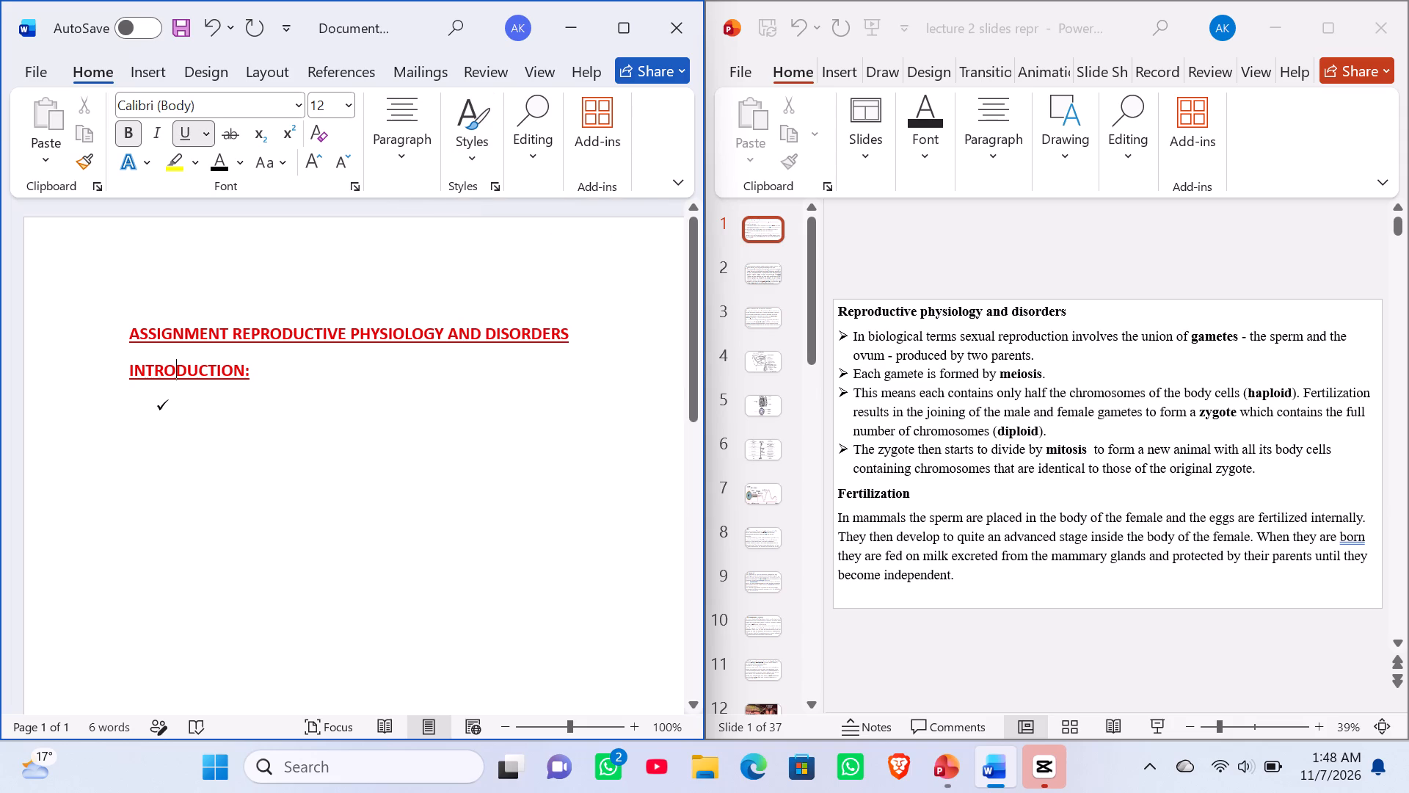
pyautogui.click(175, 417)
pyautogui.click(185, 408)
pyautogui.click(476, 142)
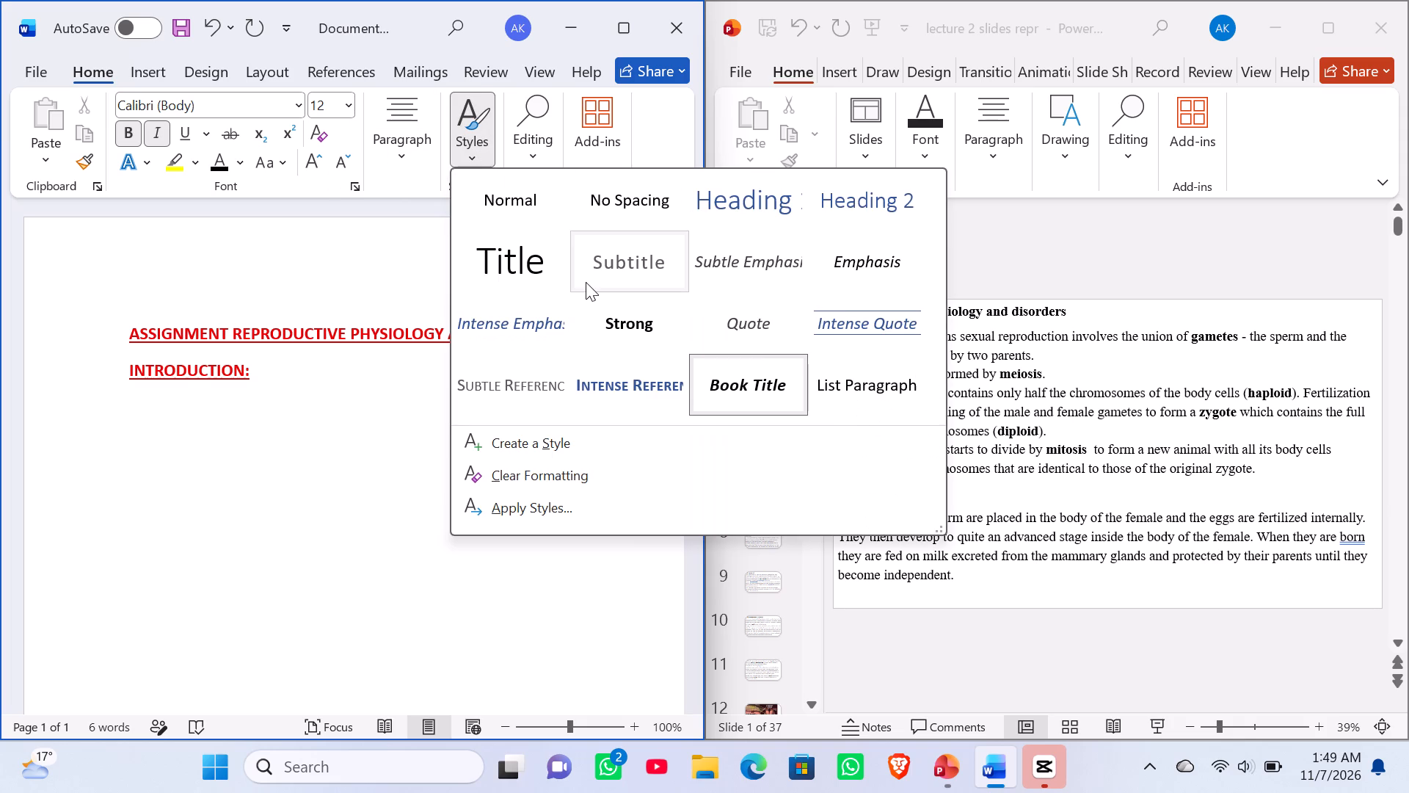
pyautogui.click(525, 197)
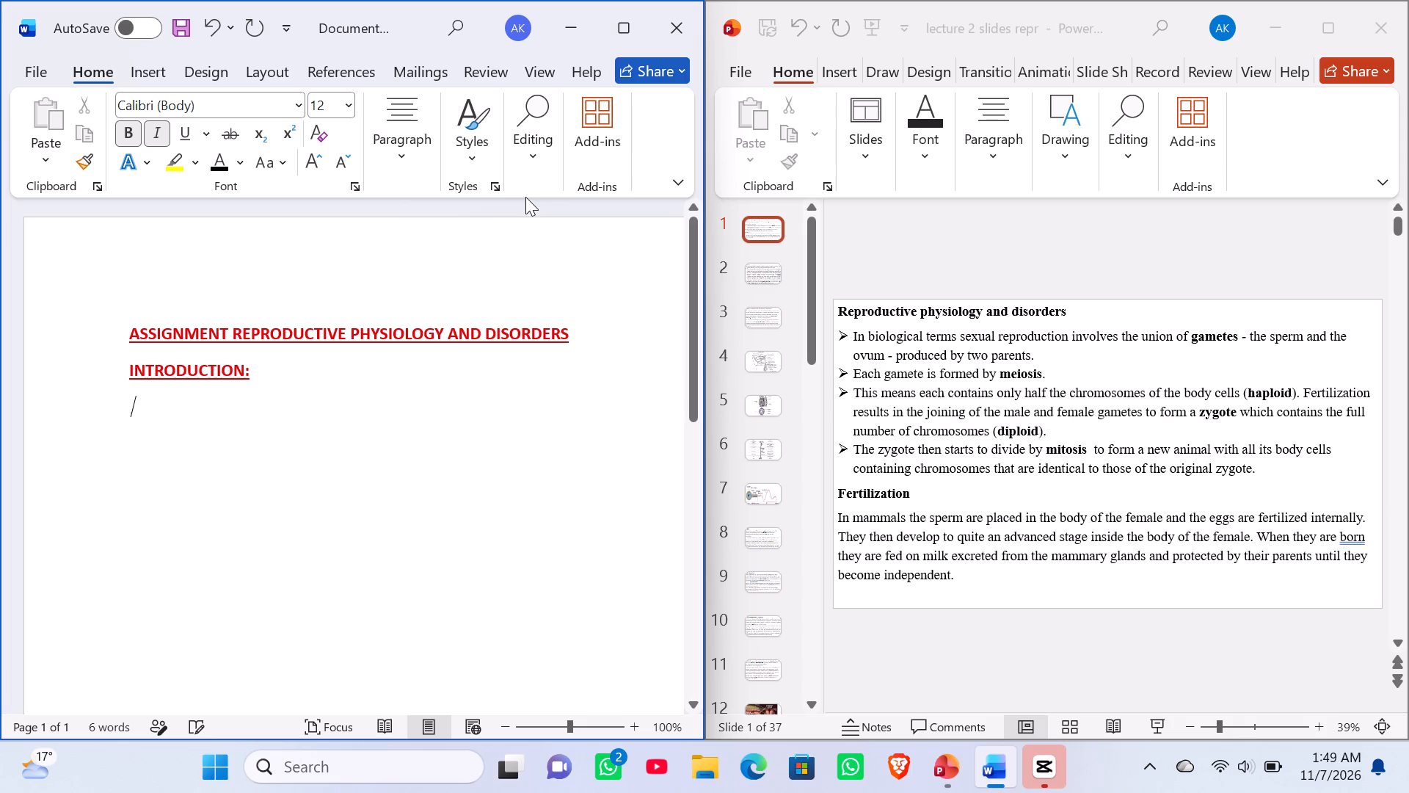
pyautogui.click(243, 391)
# Turn off italic formatting on the empty line below the INTRODUCTION heading.
pyautogui.click(167, 398)
pyautogui.click(158, 131)
# Turn the empty line below the INTRODUCTION heading into a check-mark bullet item ready for text.
pyautogui.click(407, 148)
pyautogui.click(397, 215)
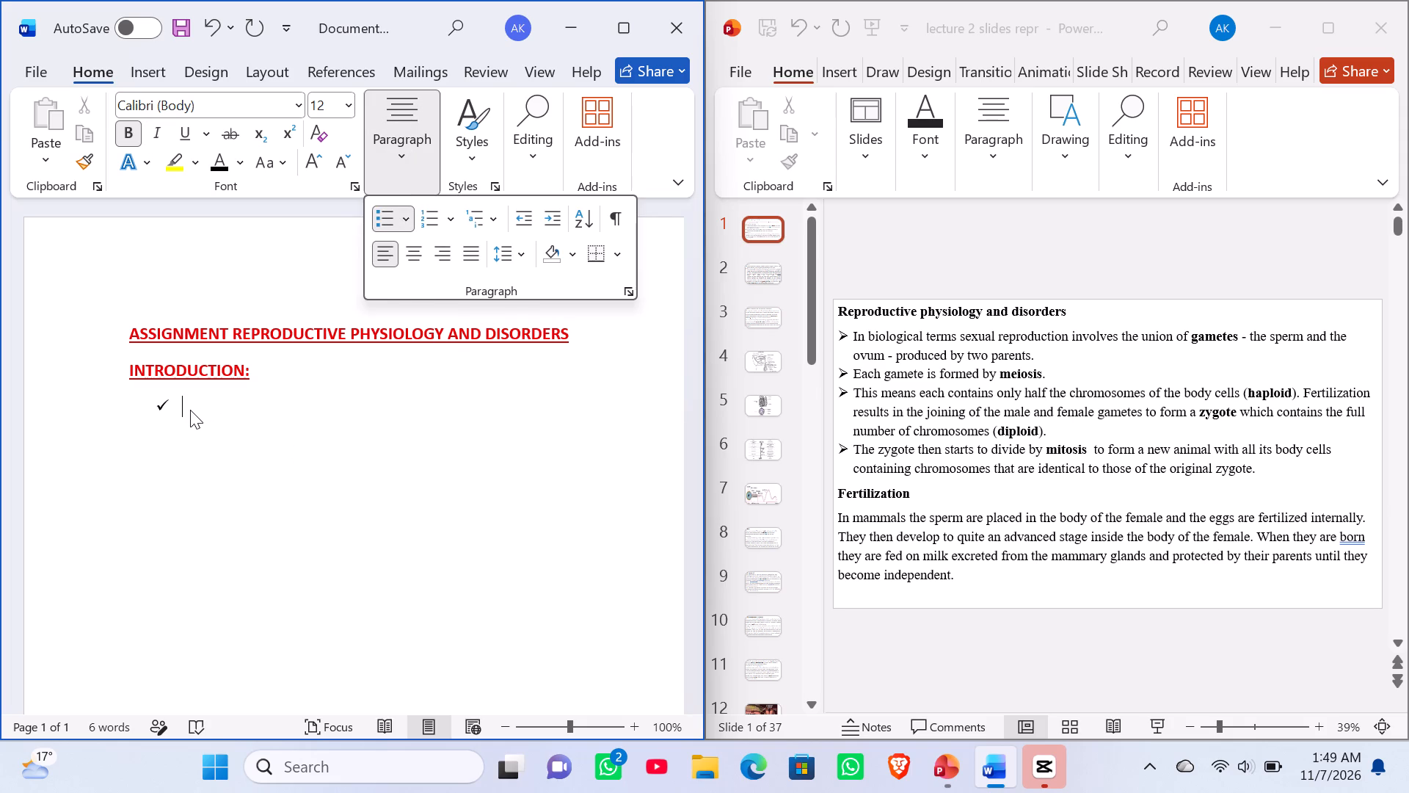
pyautogui.write('in')
pyautogui.press('i')
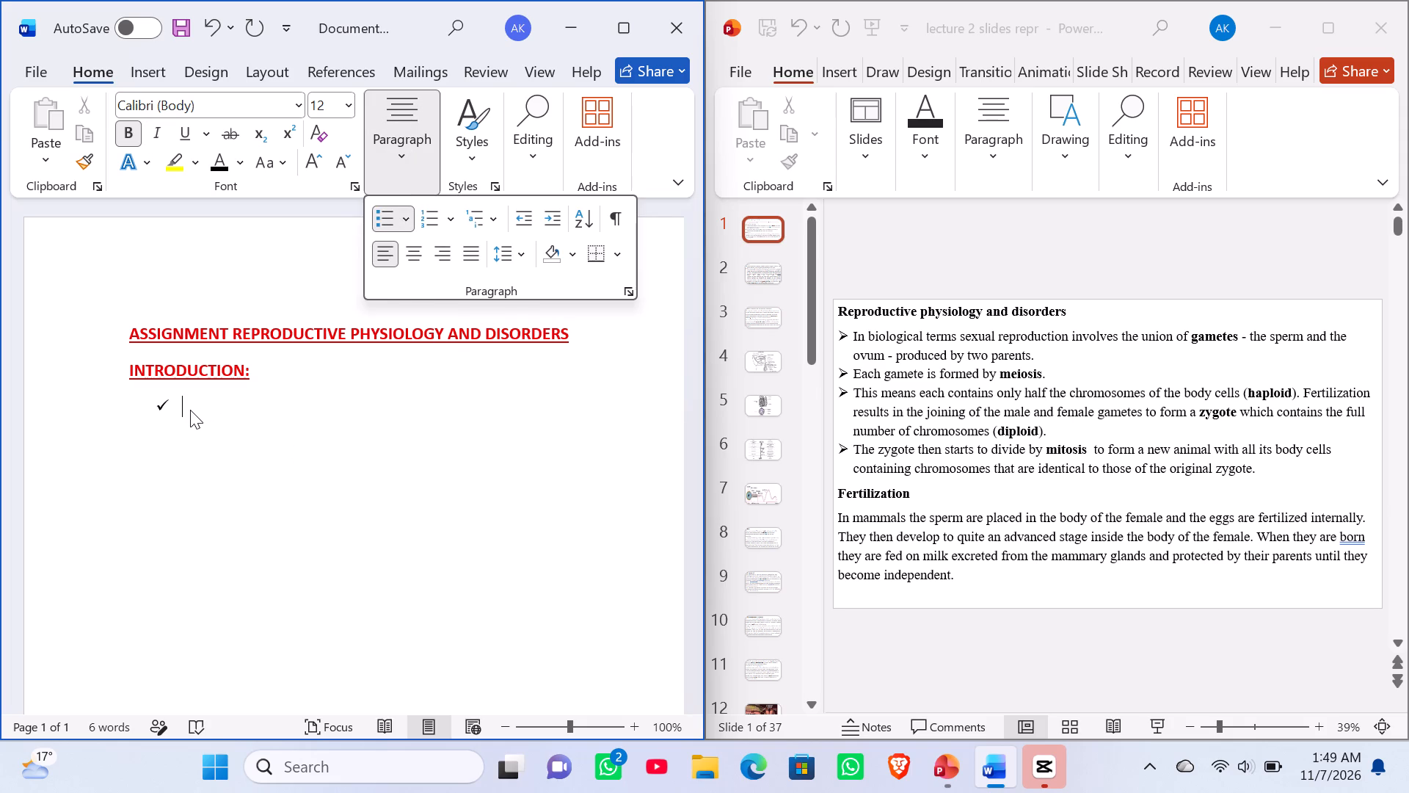
pyautogui.click(178, 400)
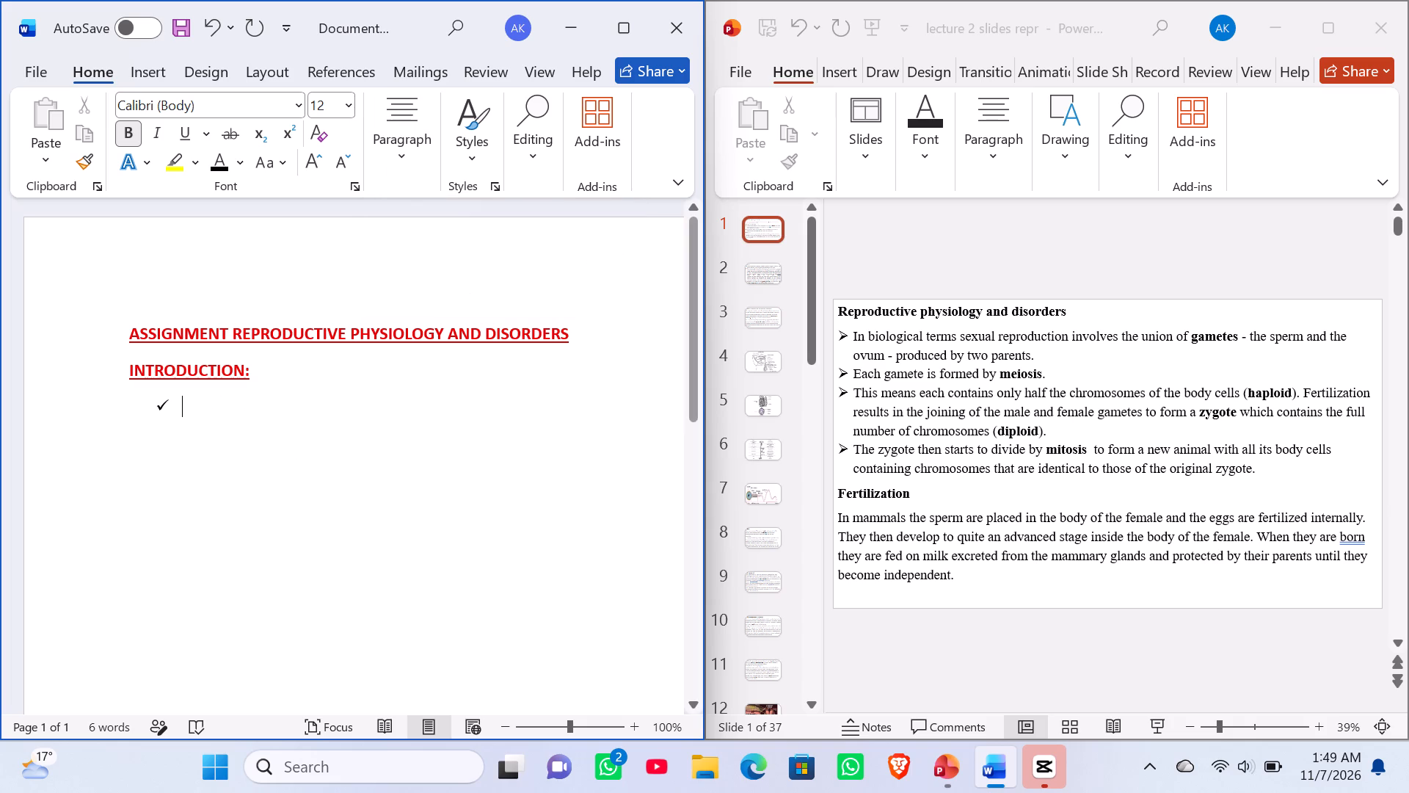
# Write the bullet "In biological terms sexual reproduction involves the union of gametes the sperm" and start a new bullet below it.
pyautogui.write('in')
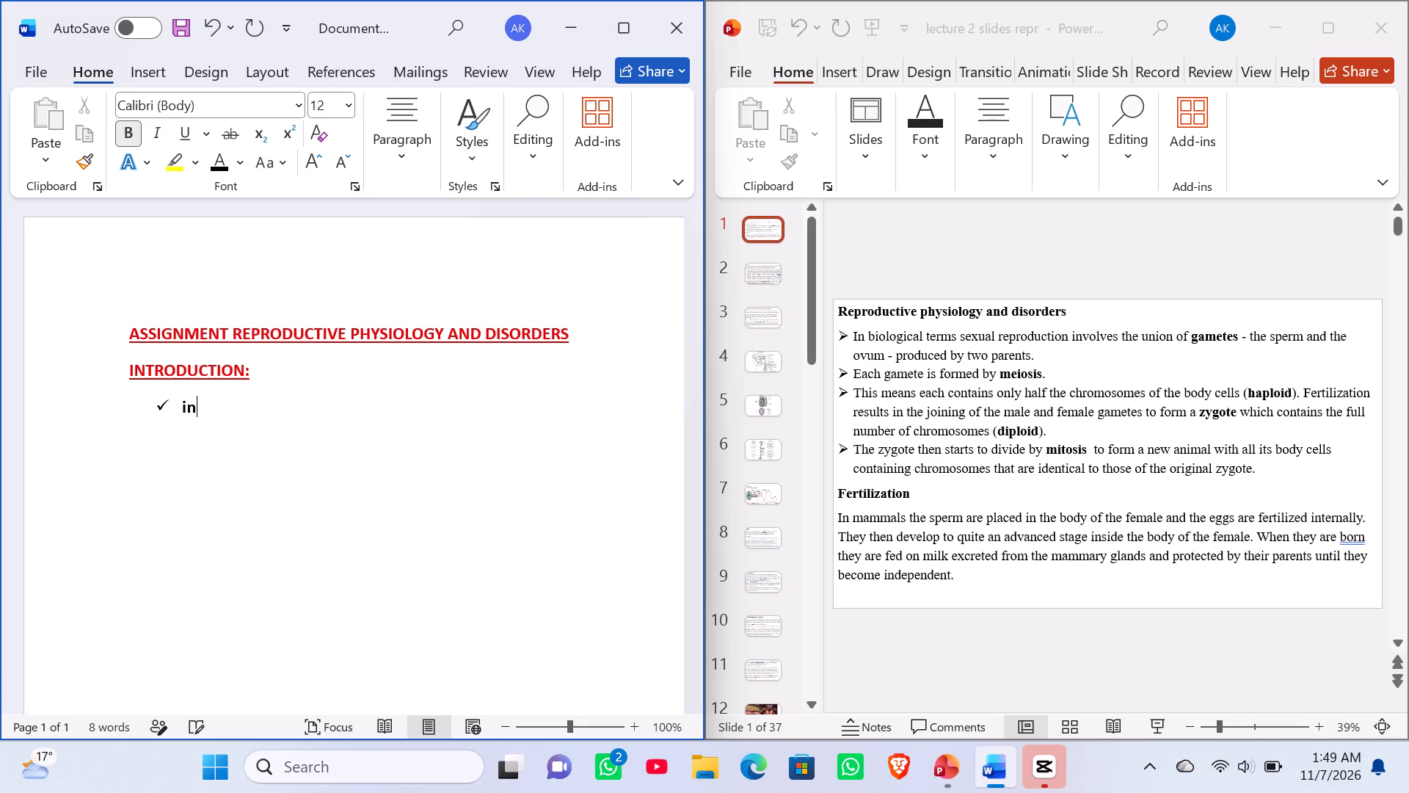
pyautogui.press('space')
pyautogui.write('biological term')
pyautogui.write('s')
pyautogui.press('space')
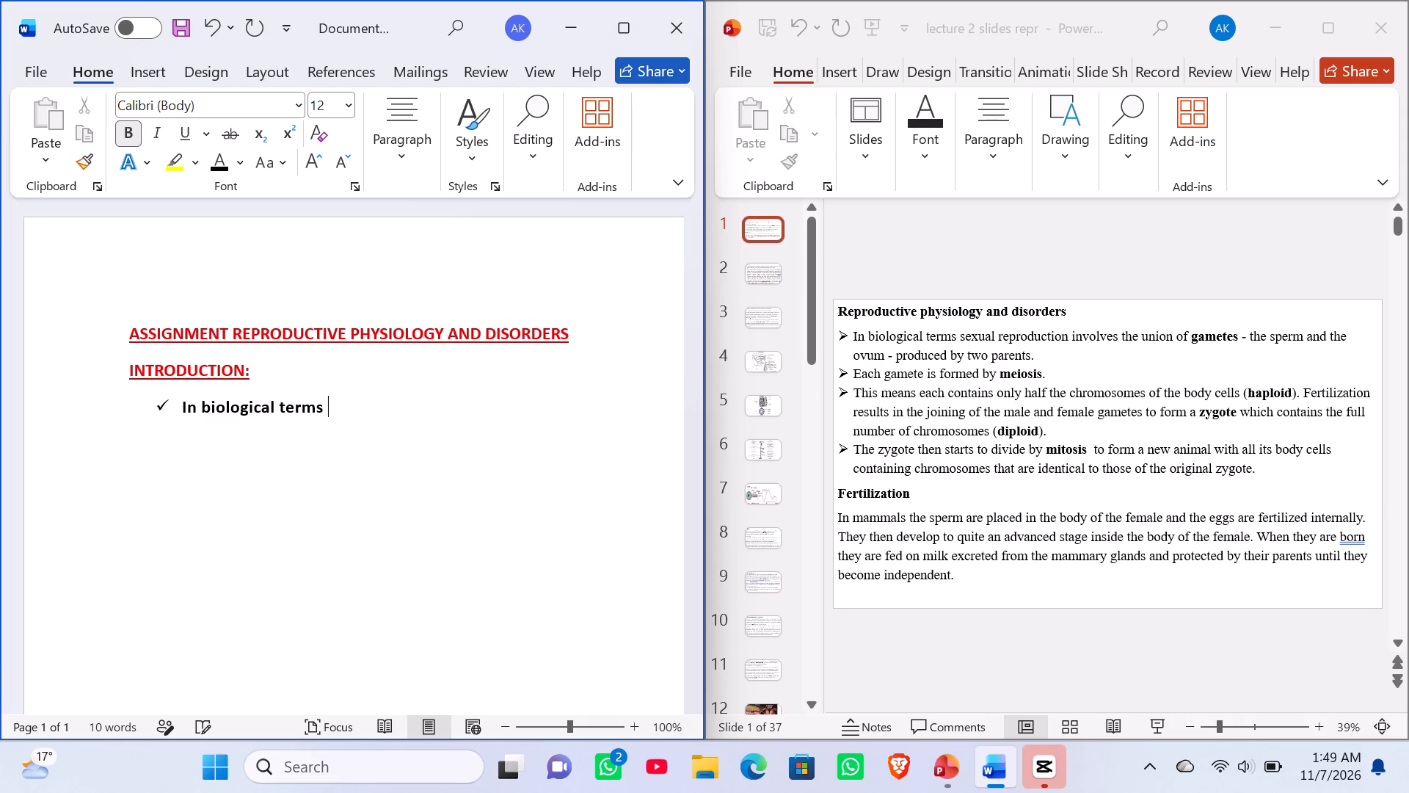
pyautogui.write('sexual repr')
pyautogui.press('o')
pyautogui.write('duct')
pyautogui.write('io')
pyautogui.write('n')
pyautogui.press('space')
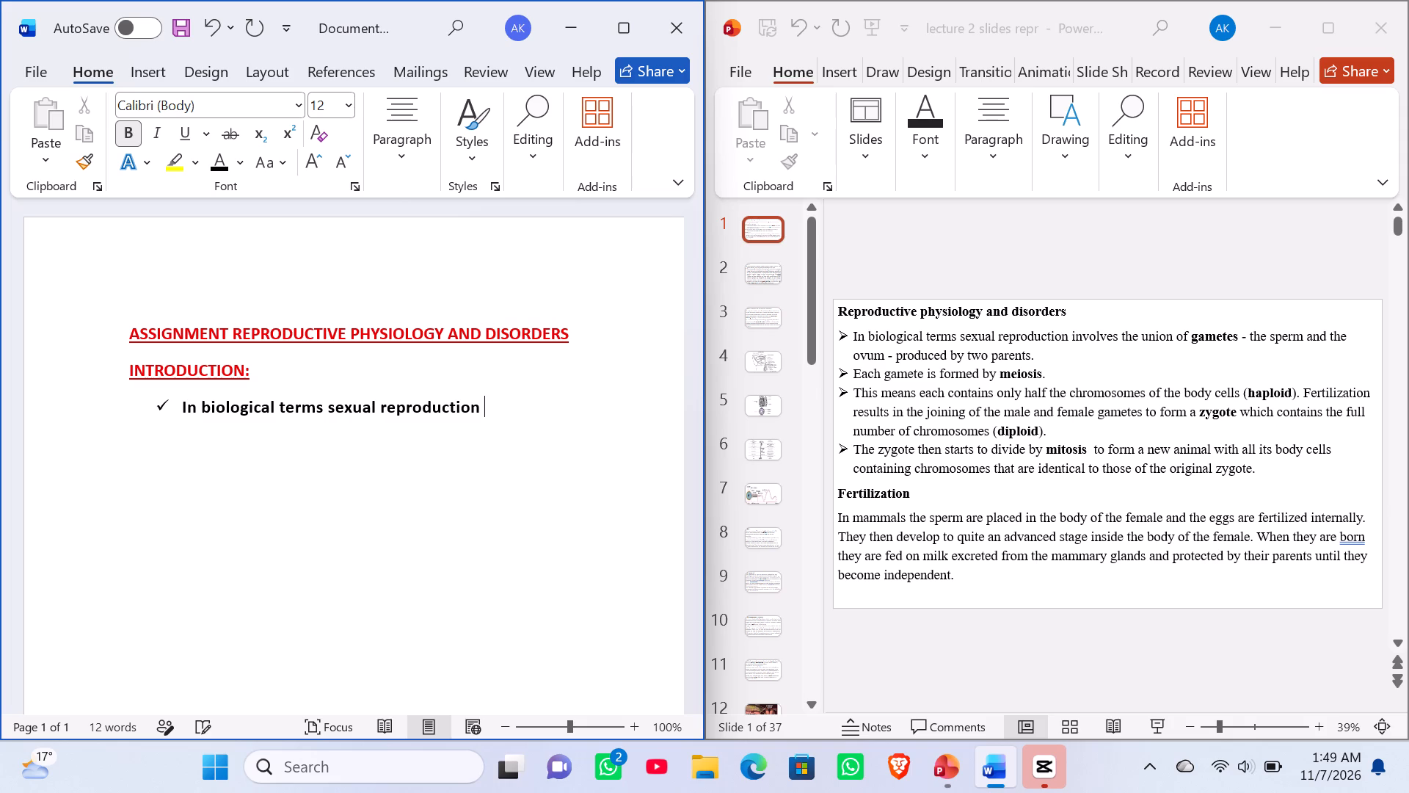
pyautogui.write('invovles')
pyautogui.press('space')
pyautogui.write('the union o')
pyautogui.write('f gametes')
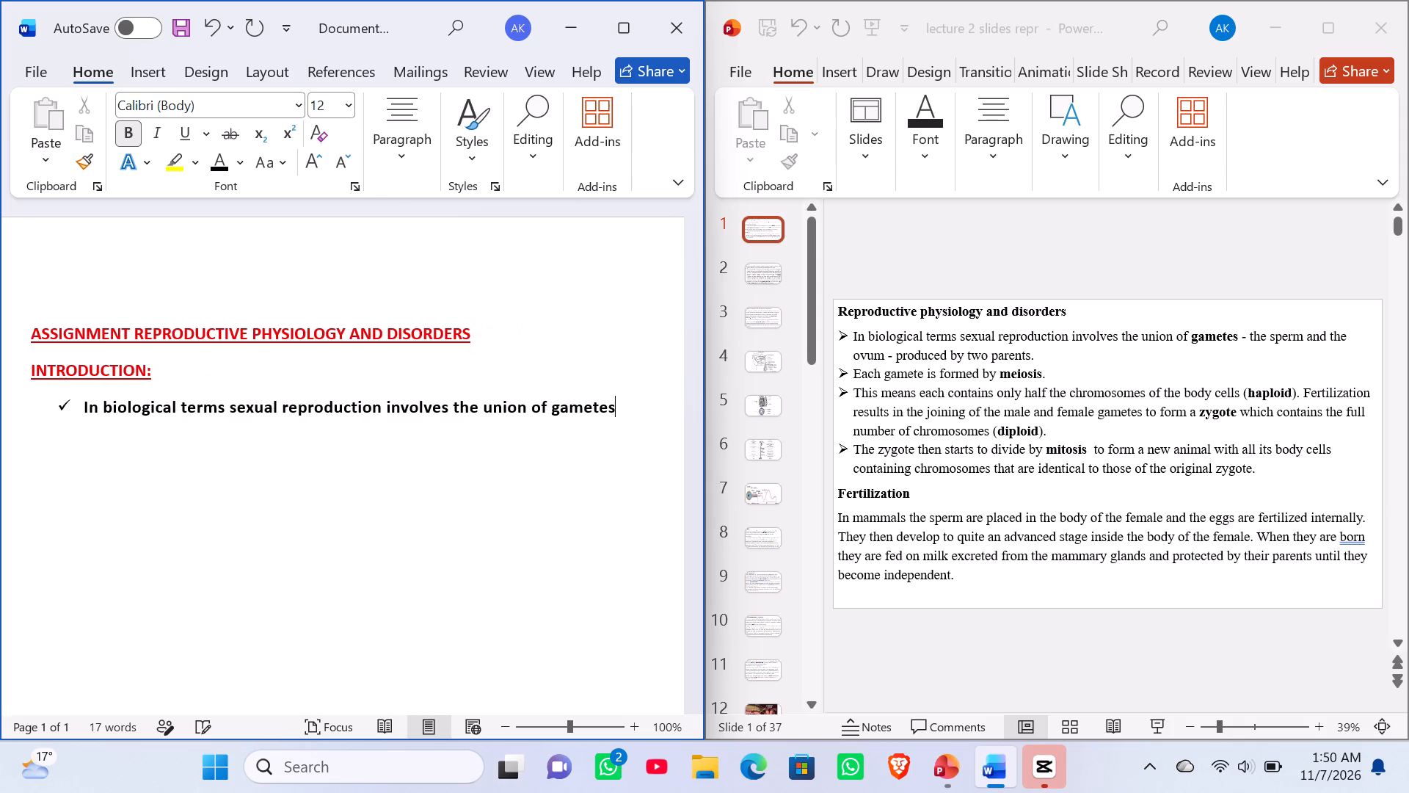
pyautogui.press('space')
pyautogui.write('the')
pyautogui.press('space')
pyautogui.write('sper')
pyautogui.press('m')
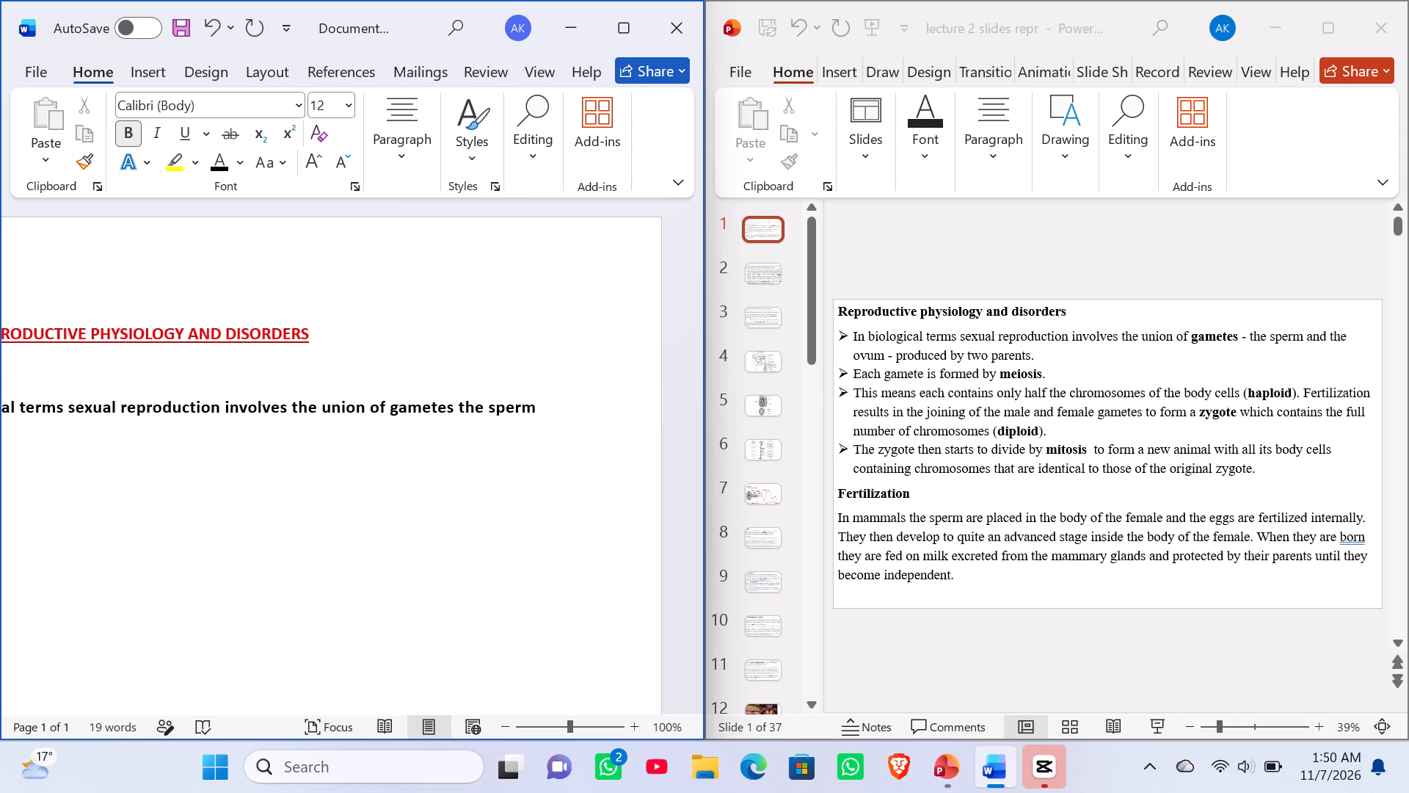
pyautogui.press('Return')
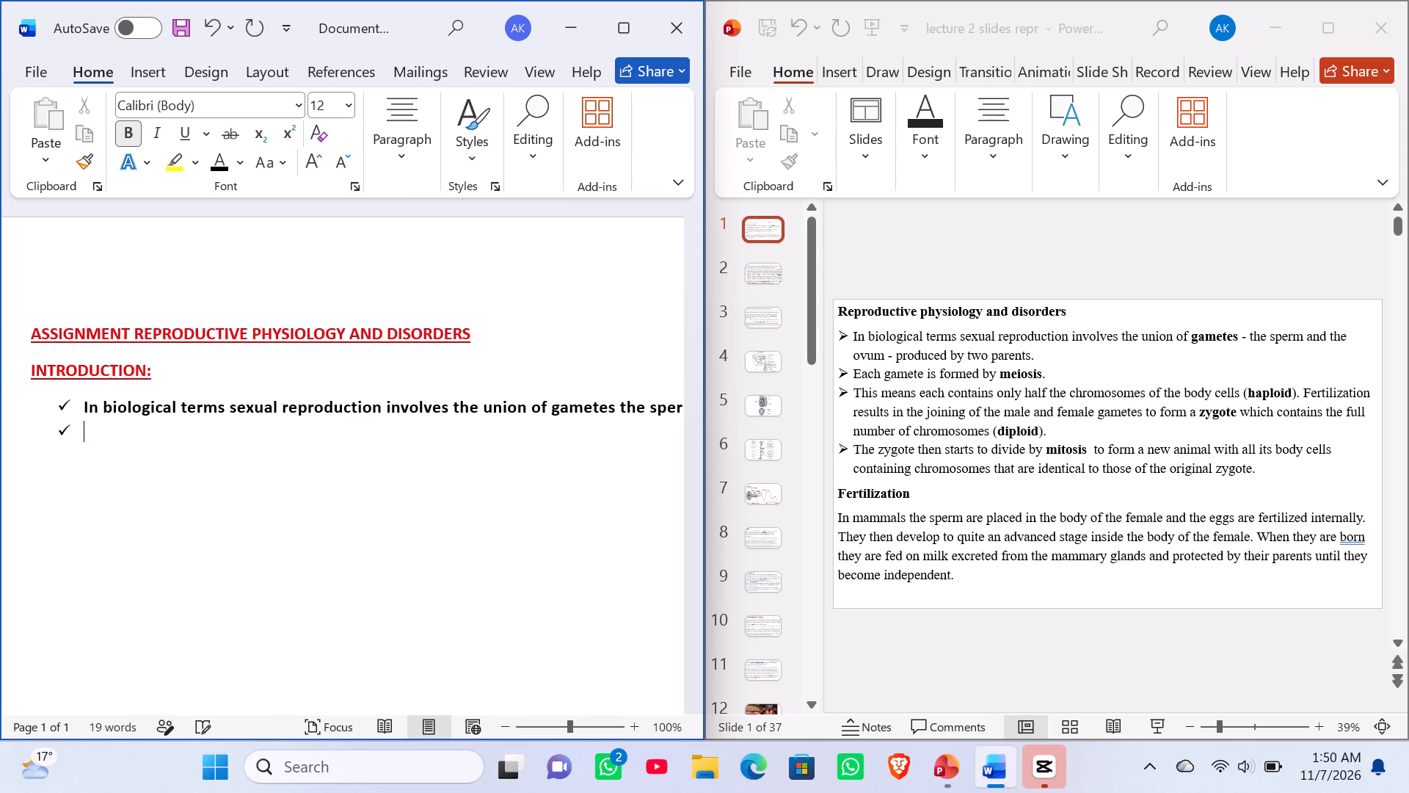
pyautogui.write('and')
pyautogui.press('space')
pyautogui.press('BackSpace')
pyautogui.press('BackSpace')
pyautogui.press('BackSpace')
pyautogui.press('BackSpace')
# Remove the empty check-mark bullet below the first introduction bullet, returning to the end of the word "sperm".
pyautogui.press('BackSpace')
pyautogui.press('BackSpace')
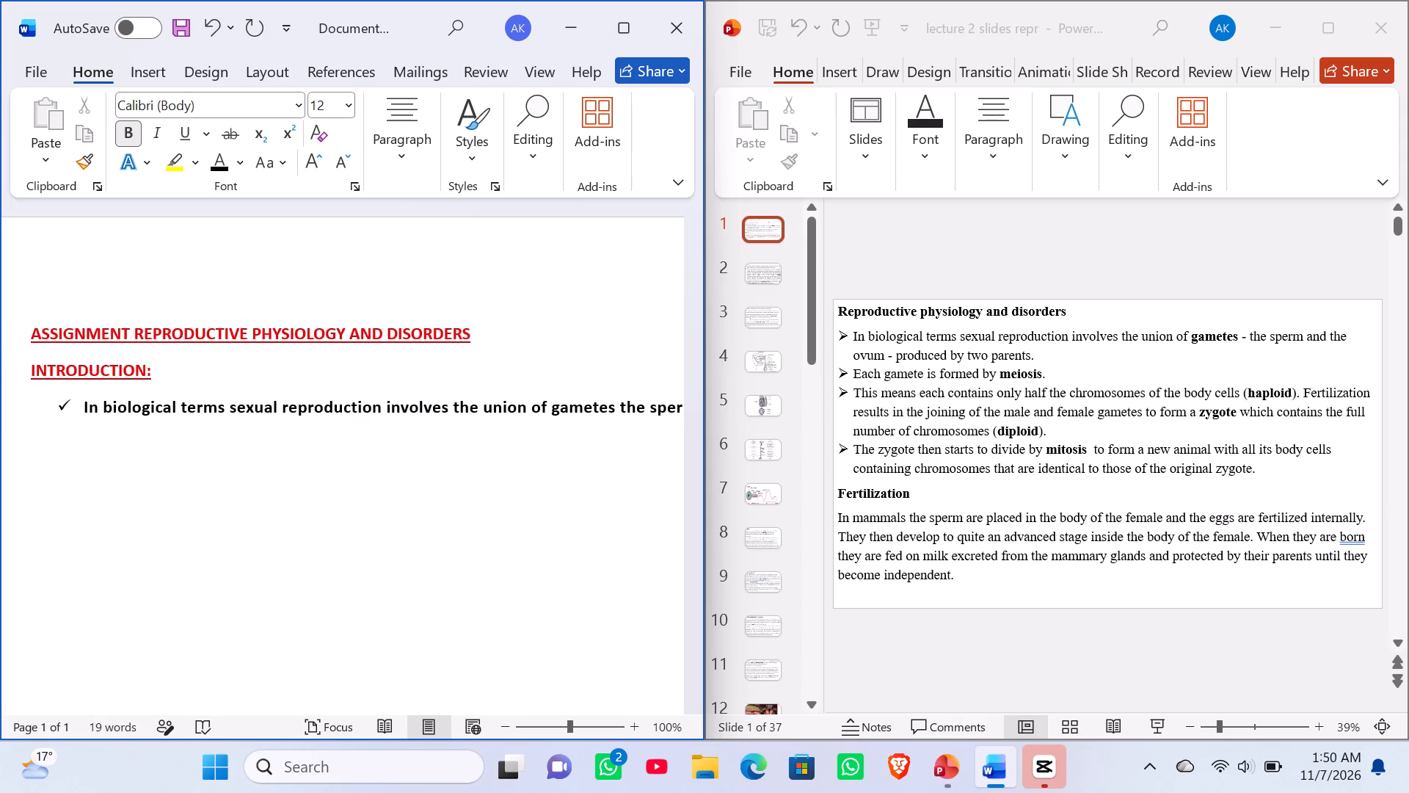
pyautogui.press('BackSpace')
pyautogui.press('BackSpace')
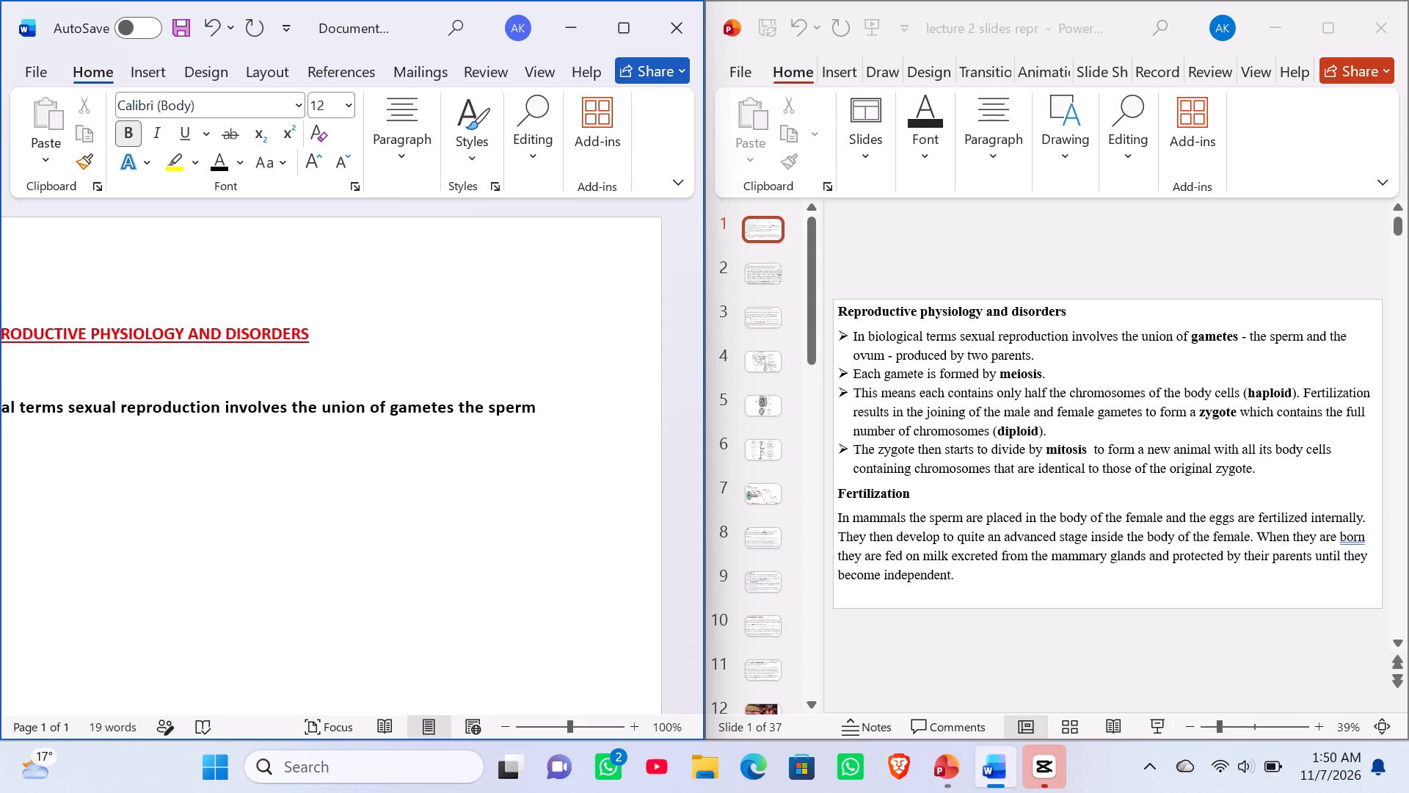
# Continue the first bullet directly after "sperm" with "and the ovum produced by two parents" and start a new bullet below it.
pyautogui.write('and')
pyautogui.press('space')
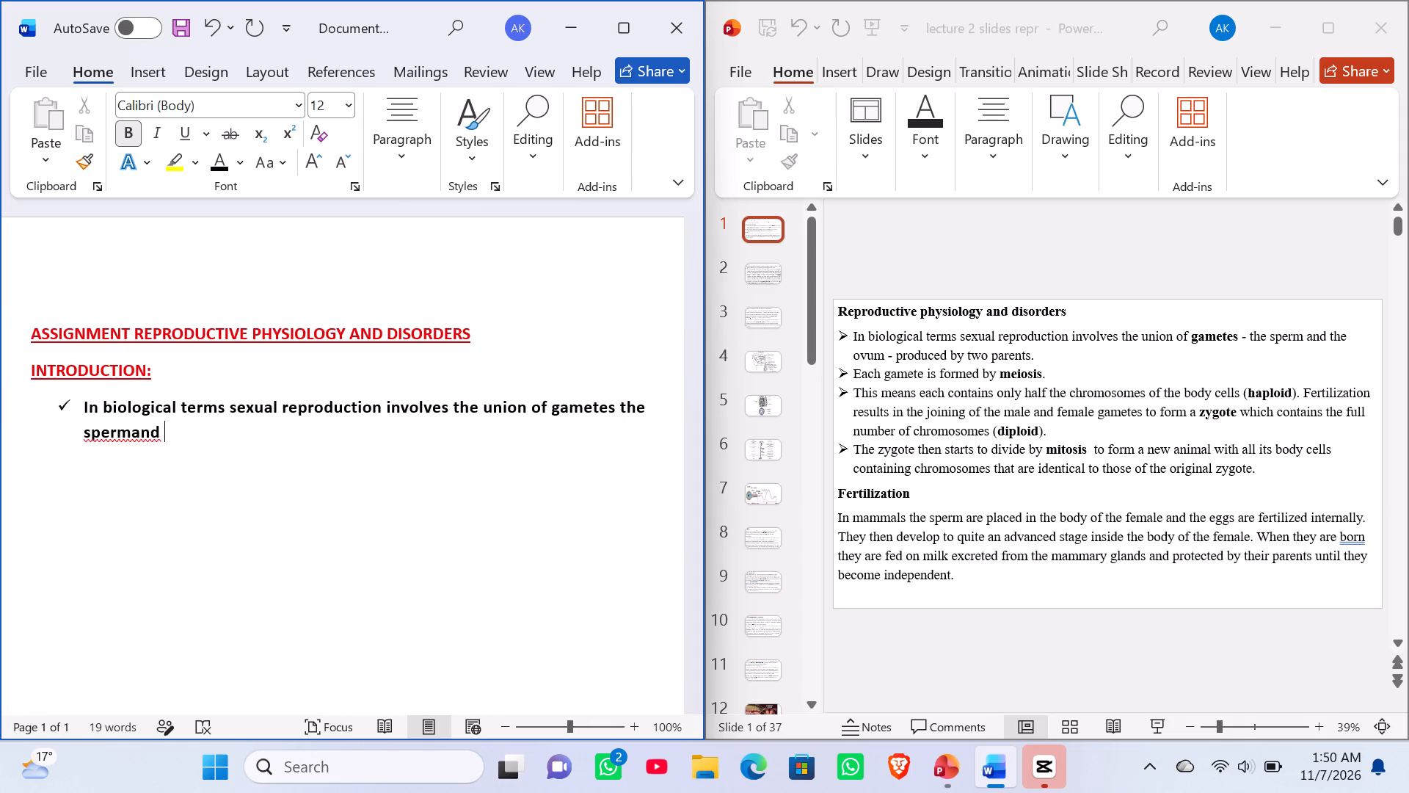
pyautogui.write('the')
pyautogui.press('space')
pyautogui.write('ovum')
pyautogui.press('space')
pyautogui.write('pro')
pyautogui.write('duce')
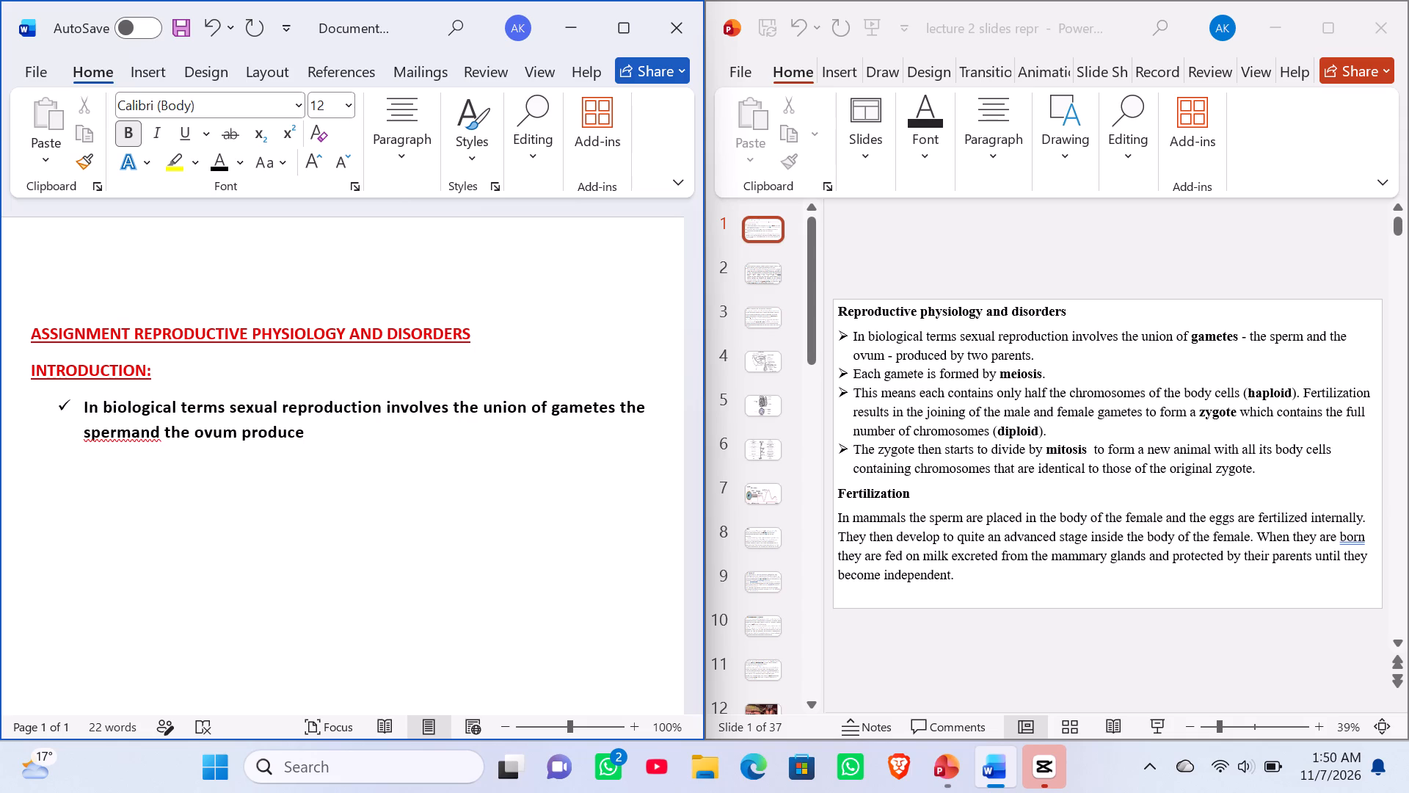
pyautogui.write('d by')
pyautogui.press('space')
pyautogui.write('te')
pyautogui.press('BackSpace')
pyautogui.write('wo')
pyautogui.press('space')
pyautogui.write('pa')
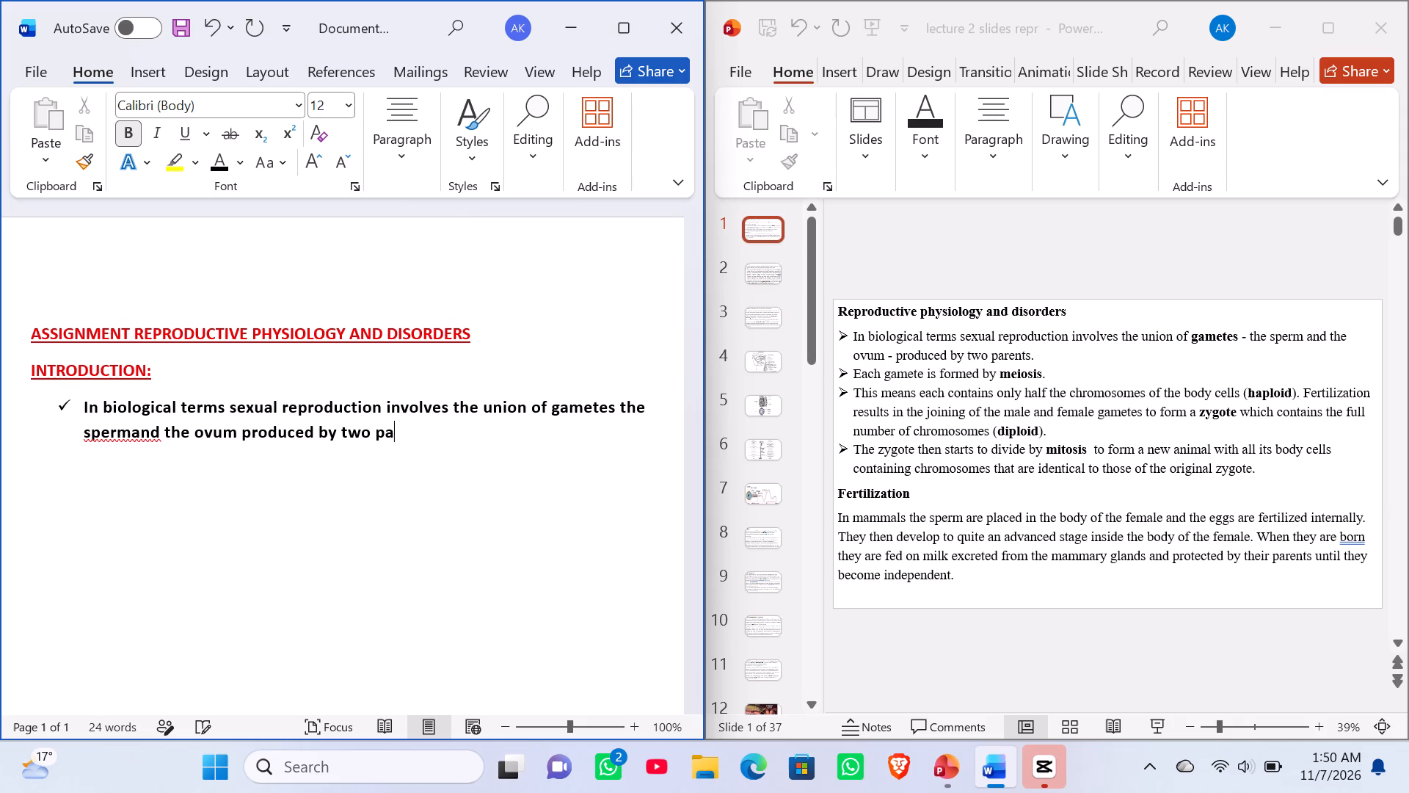
pyautogui.press('r')
pyautogui.press('e')
pyautogui.write('nts')
pyautogui.press('Return')
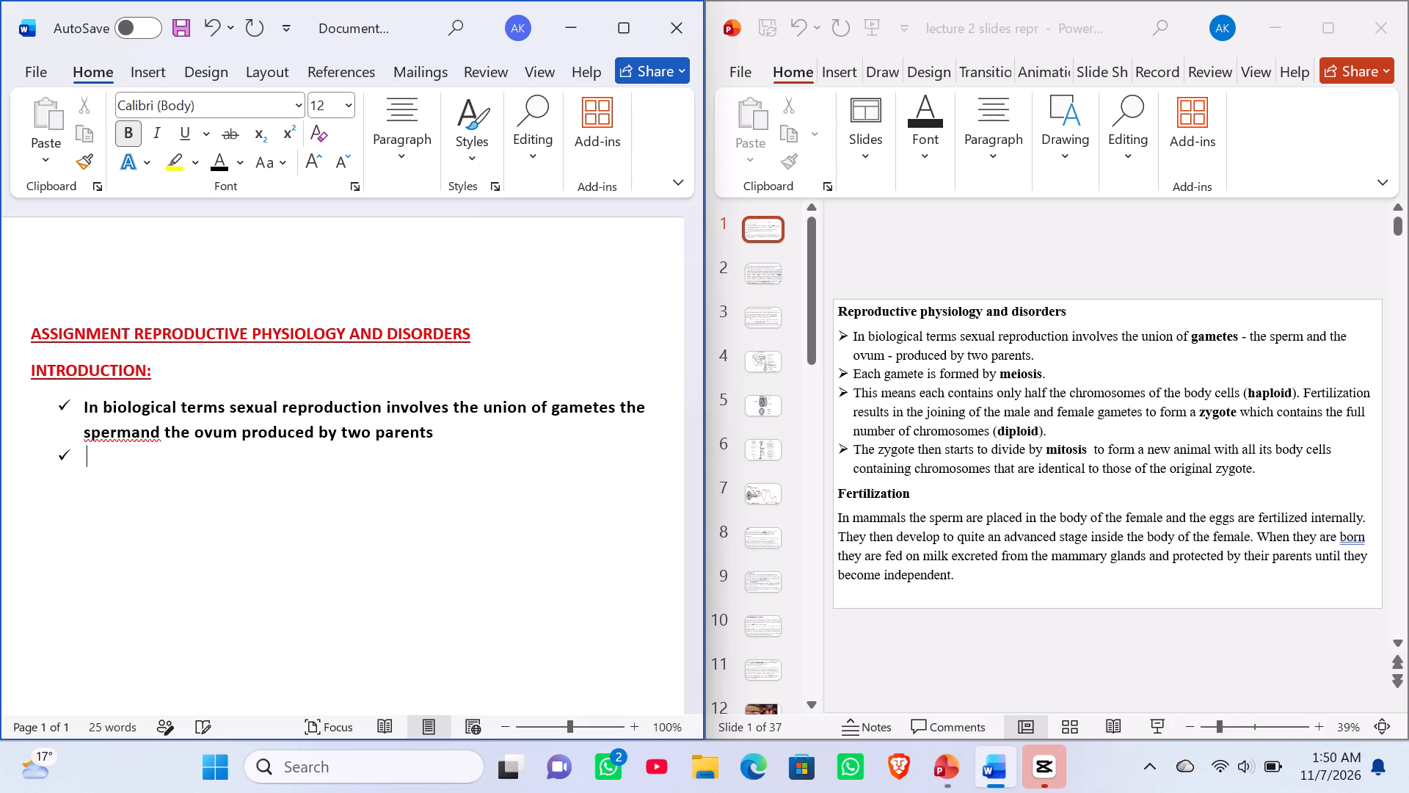
# Write the second bullet "Each gamete is formed by meiosis" and start a new bullet below it.
pyautogui.write('eac')
pyautogui.write('h')
pyautogui.press('space')
pyautogui.write('gamete')
pyautogui.press('space')
pyautogui.write('is f')
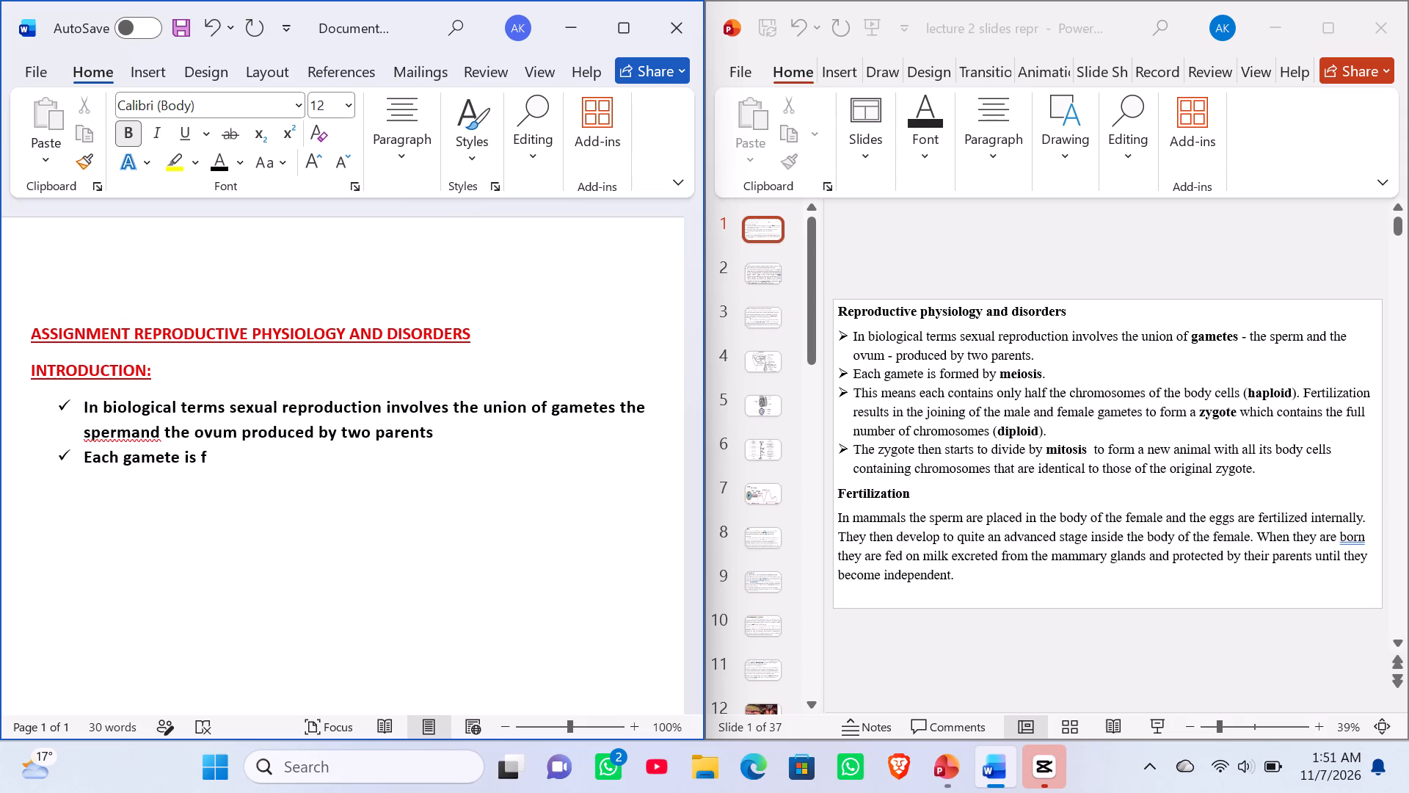
pyautogui.write('ormed')
pyautogui.press('space')
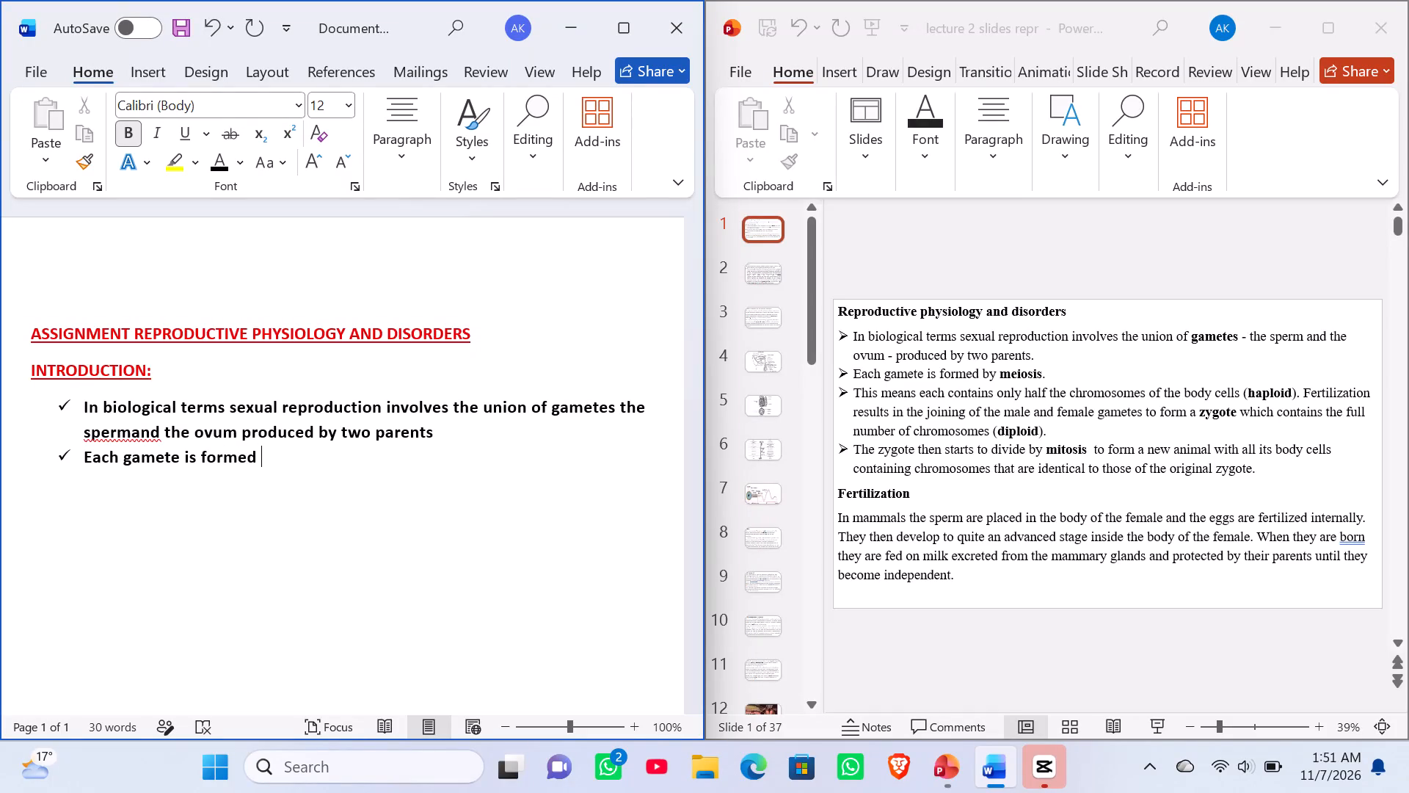
pyautogui.write('by')
pyautogui.press('space')
pyautogui.write('mei')
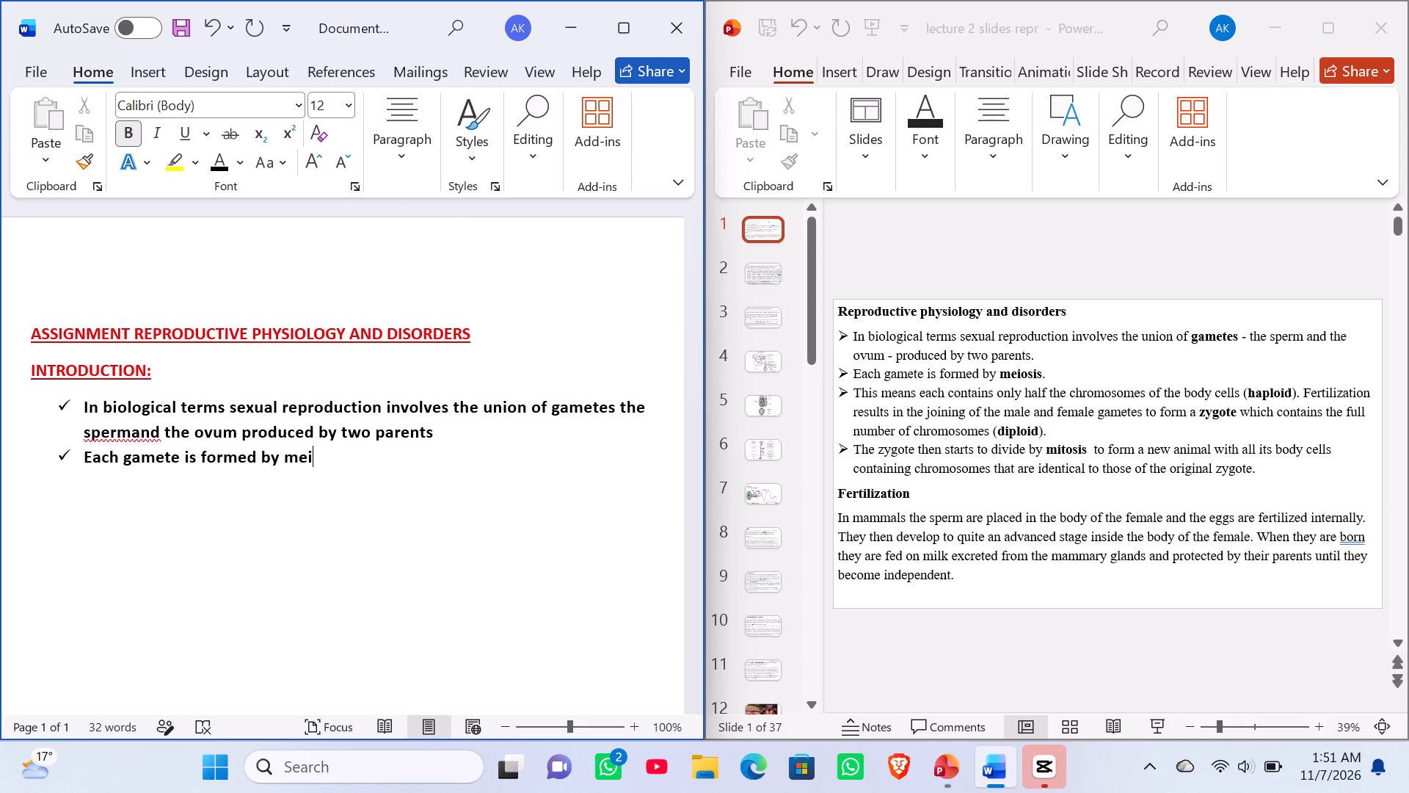
pyautogui.write('osi')
pyautogui.press('s')
pyautogui.press('Return')
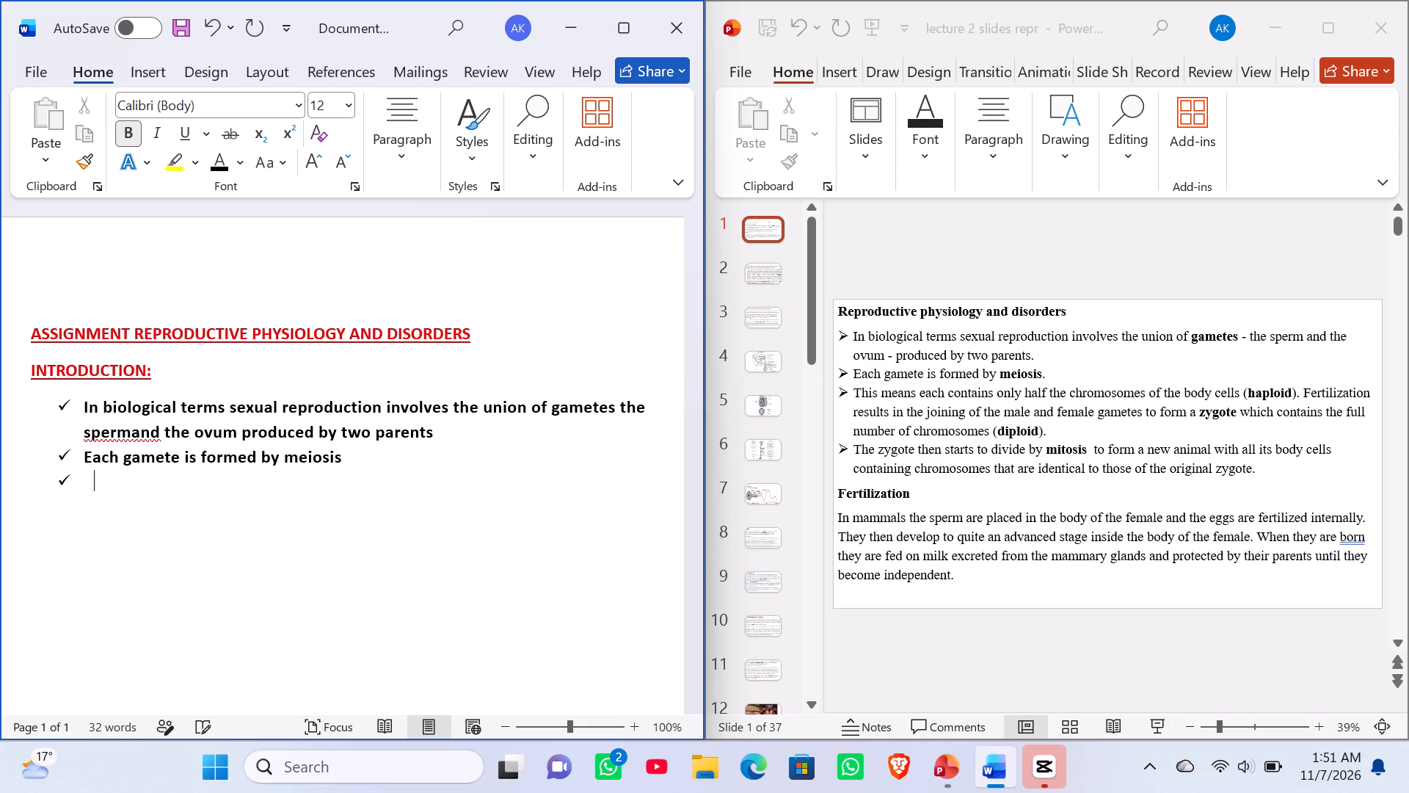
# Write "This means each contains only half the chromosomes of the body cells haploid" in the third bullet.
pyautogui.write('thi')
pyautogui.write('s means eac')
pyautogui.press('h')
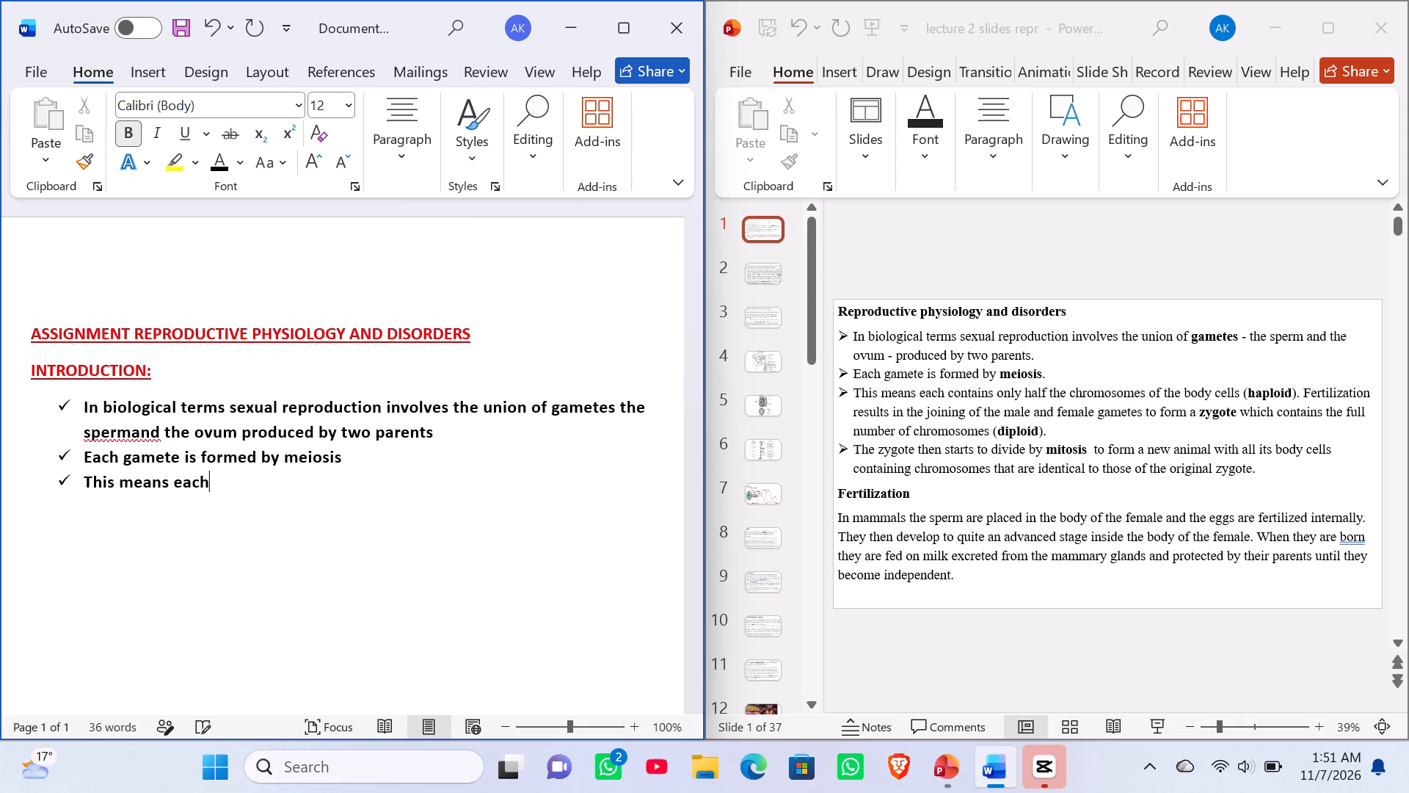
pyautogui.press('space')
pyautogui.write('contain')
pyautogui.write('s')
pyautogui.press('space')
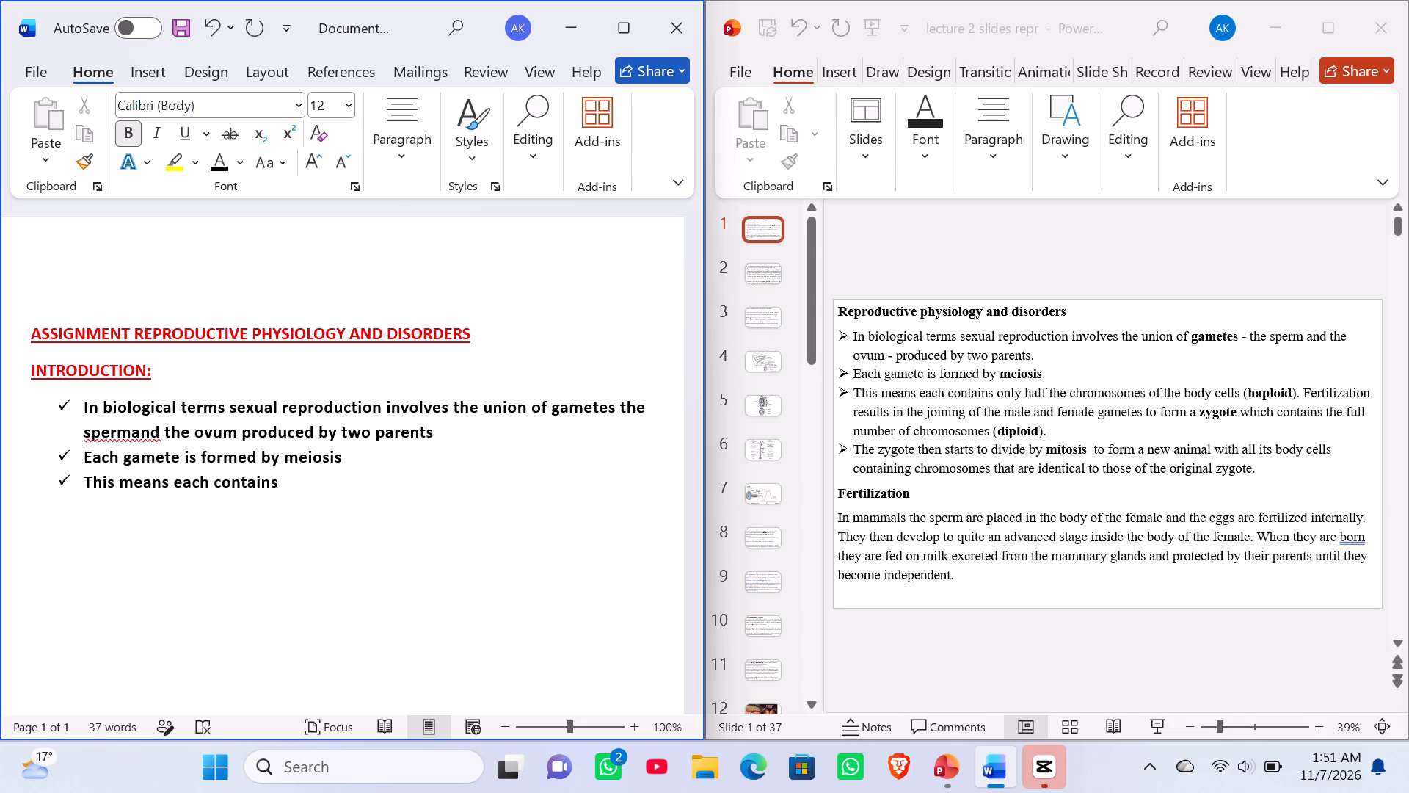
pyautogui.write('onl')
pyautogui.write('y half')
pyautogui.press('space')
pyautogui.write('the ch')
pyautogui.write('rom')
pyautogui.write('osomes of the bp')
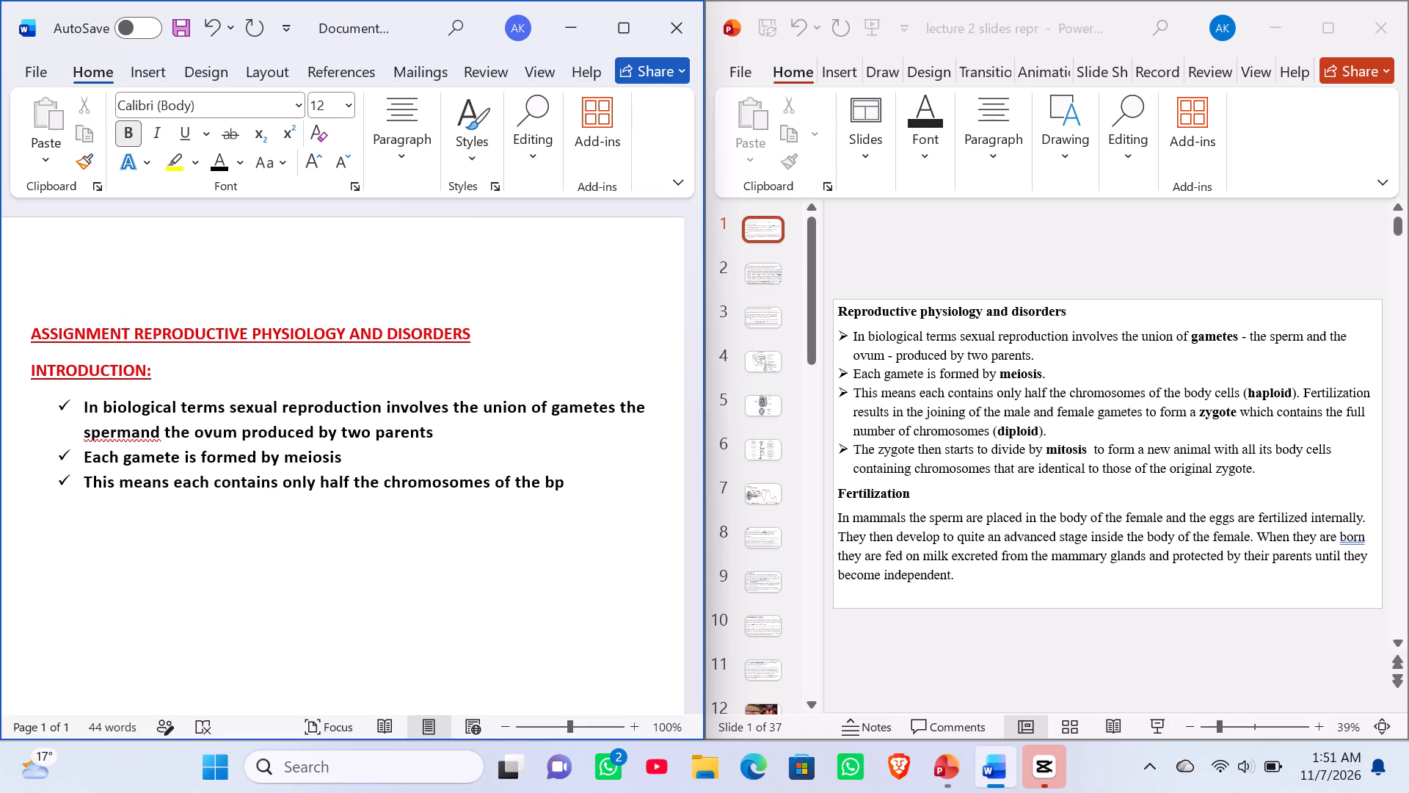
pyautogui.press('BackSpace')
pyautogui.press('o')
pyautogui.write('dy')
pyautogui.press('space')
pyautogui.write('cells')
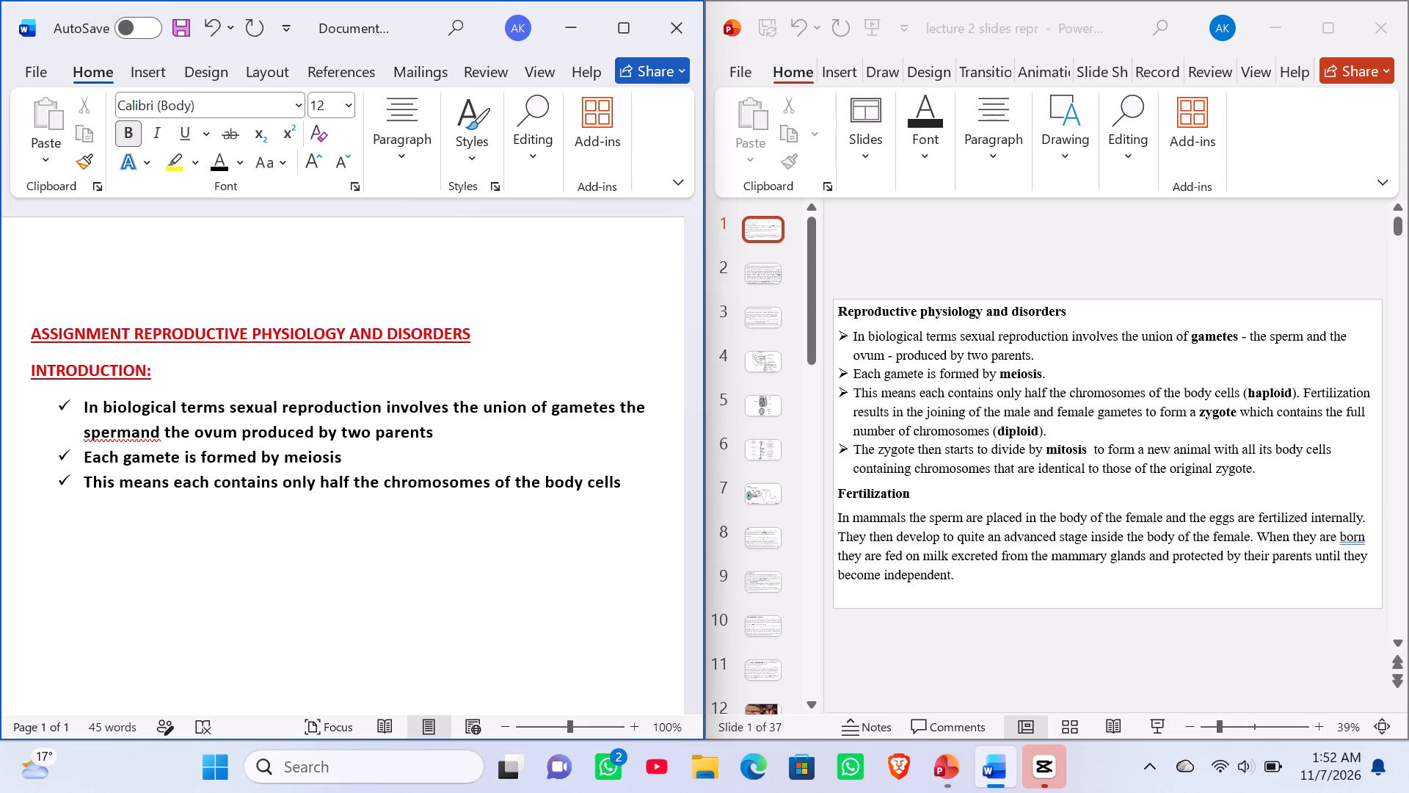
pyautogui.press('space')
pyautogui.write('haploi')
pyautogui.press('d')
pyautogui.press('space')
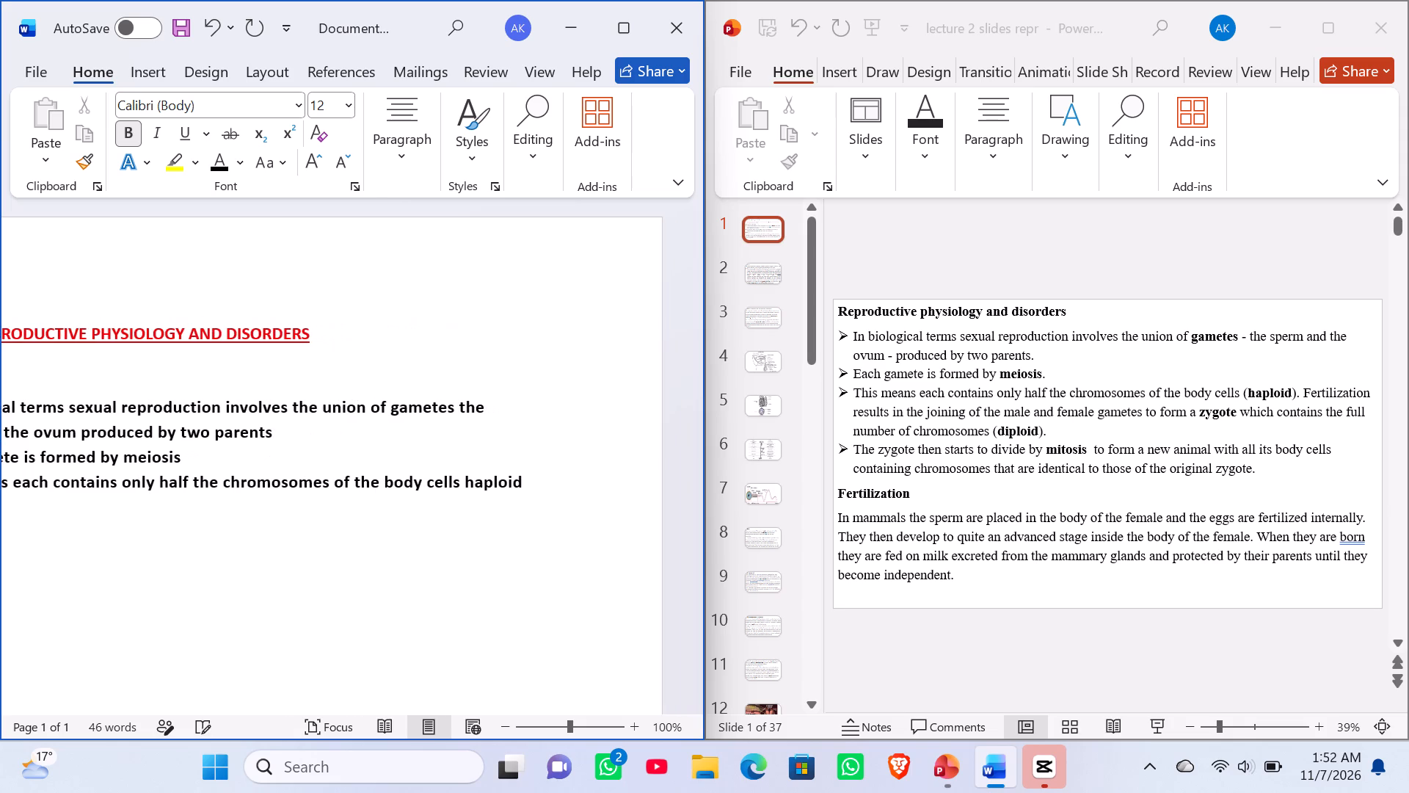
# Continue the third bullet after "haploid" with "hence fertilization results in the male and female gametes".
pyautogui.write('hence')
pyautogui.press('space')
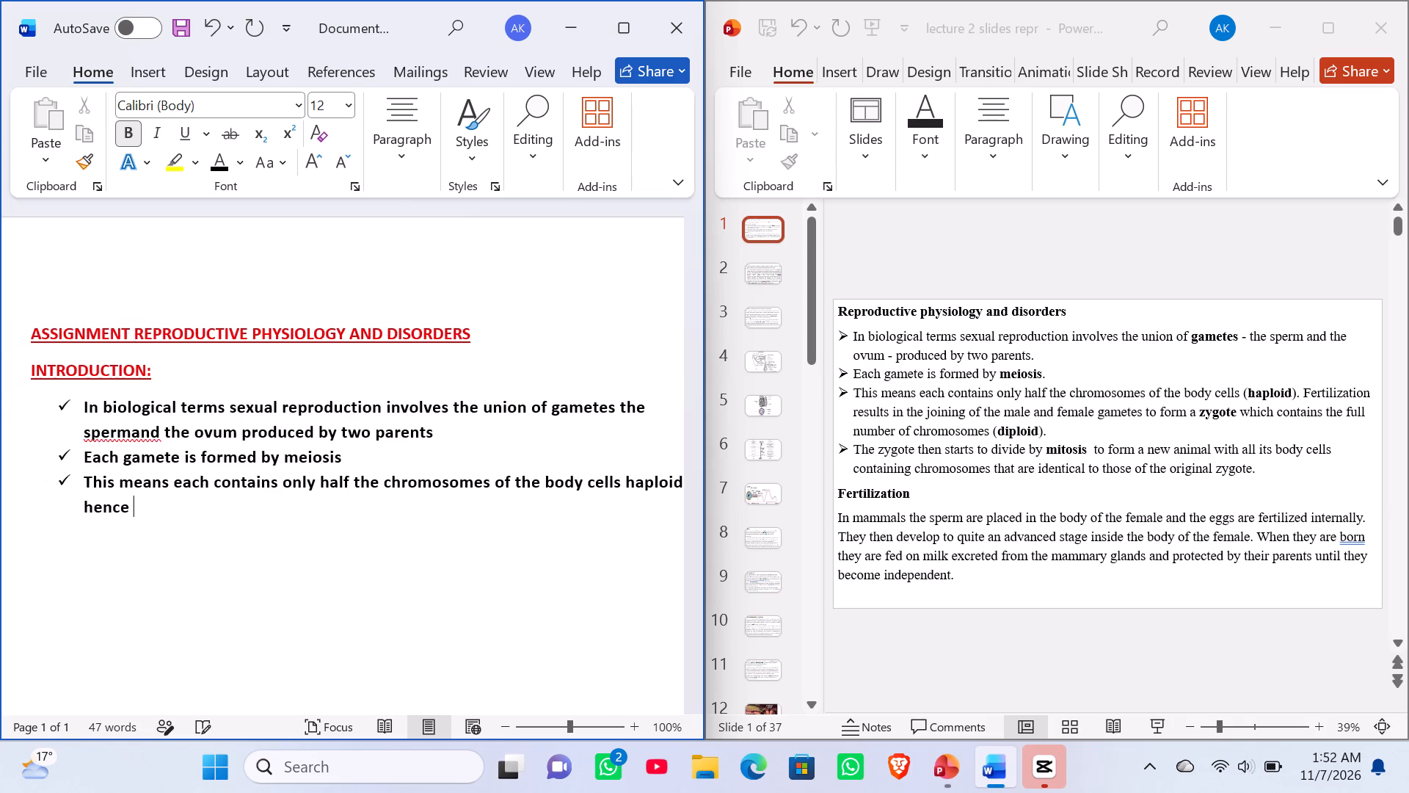
pyautogui.write('fertilization')
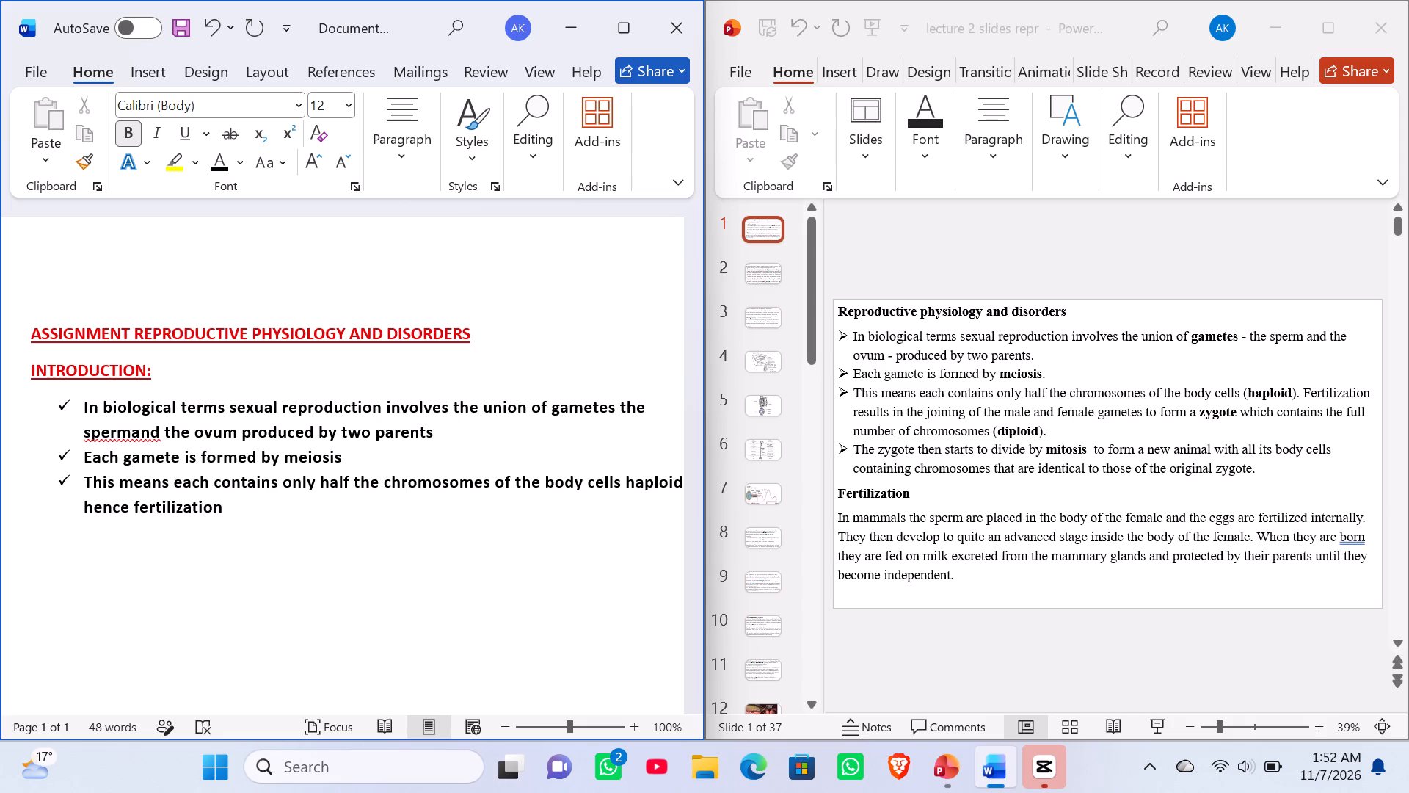
pyautogui.press('space')
pyautogui.write('results')
pyautogui.press('space')
pyautogui.write('in')
pyautogui.press('space')
pyautogui.write('the')
pyautogui.press('space')
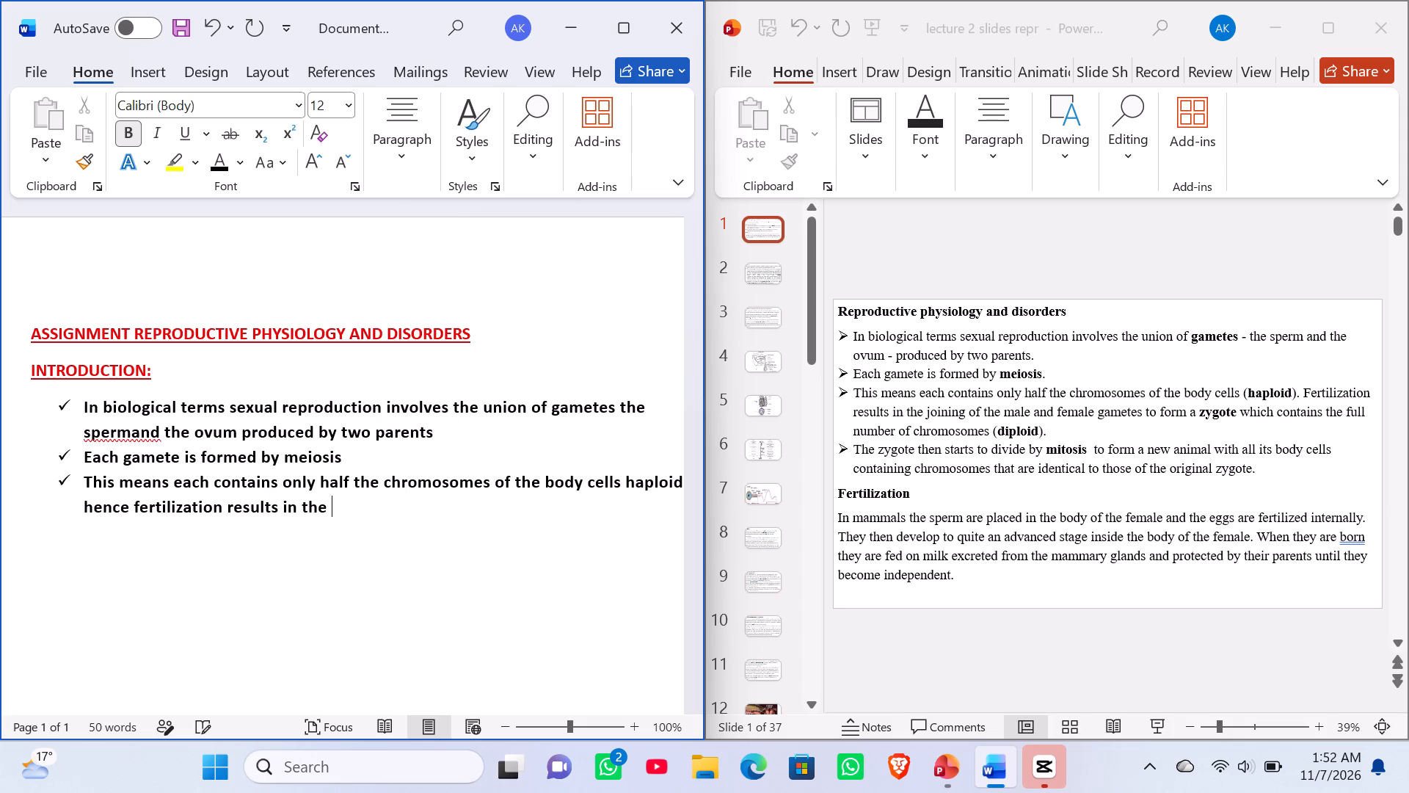
pyautogui.write('ma')
pyautogui.write('le and female gamete')
pyautogui.press('s')
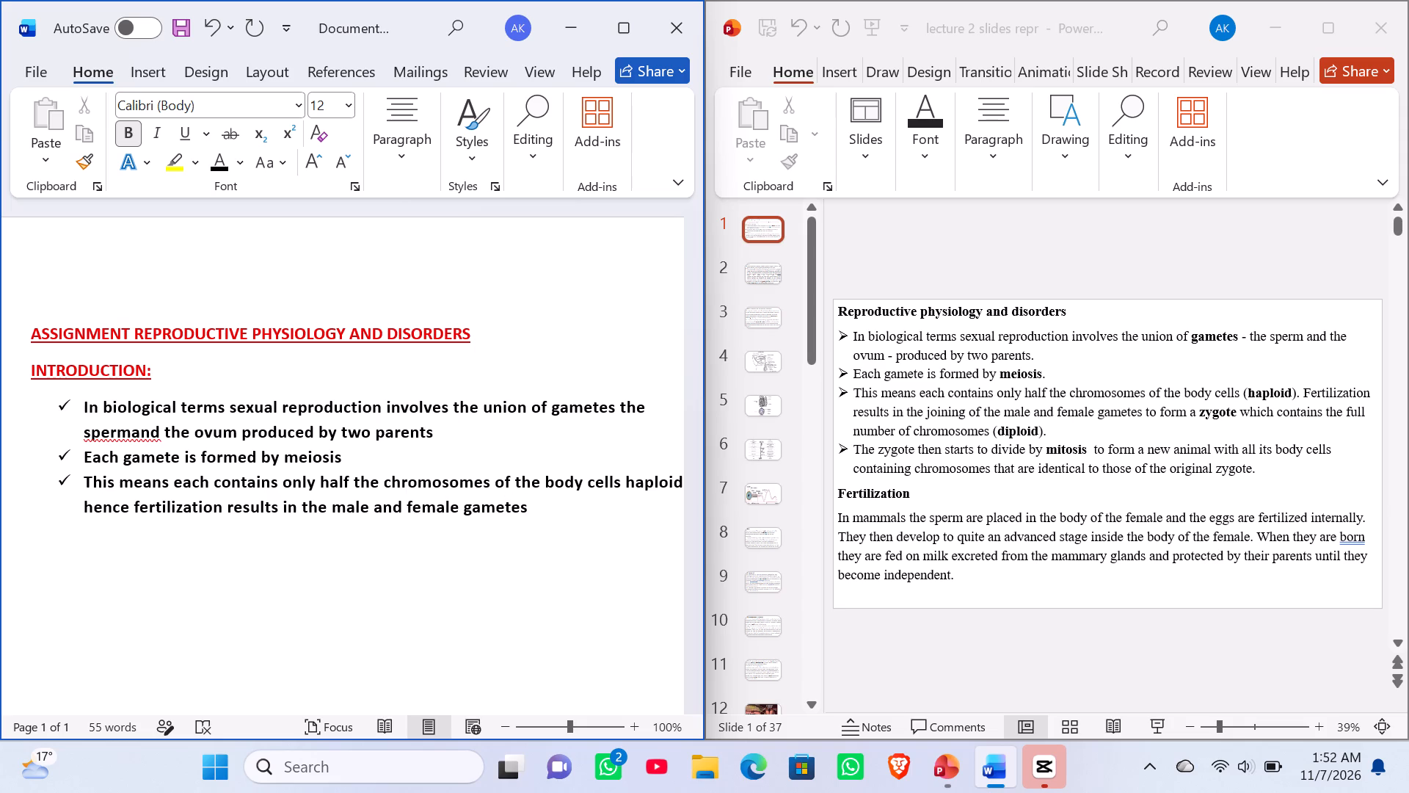
# Extend the third bullet after "gametes" with "to form a new animal with all its body cells".
pyautogui.press('space')
pyautogui.write('to for')
pyautogui.write('m a new')
pyautogui.press('space')
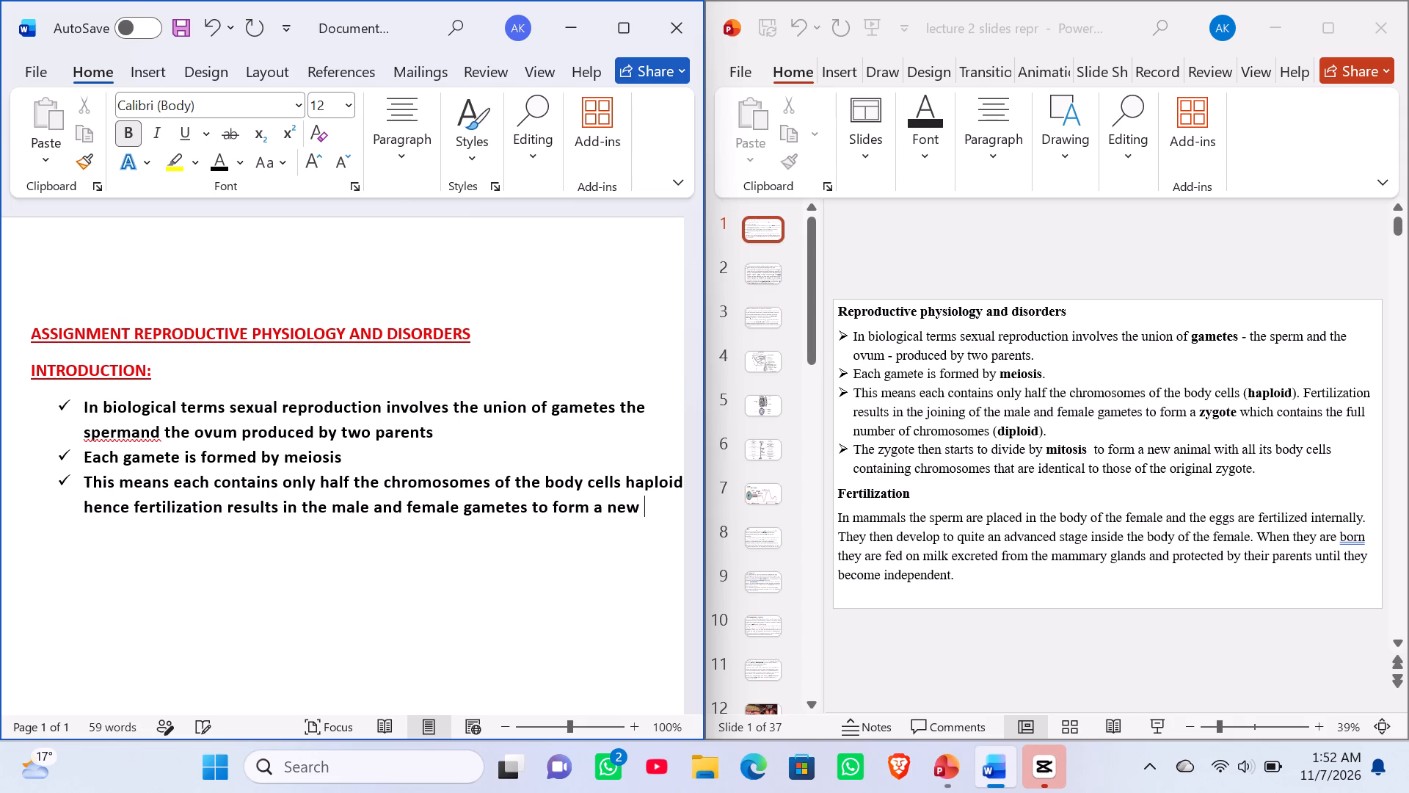
pyautogui.write('animal')
pyautogui.press('space')
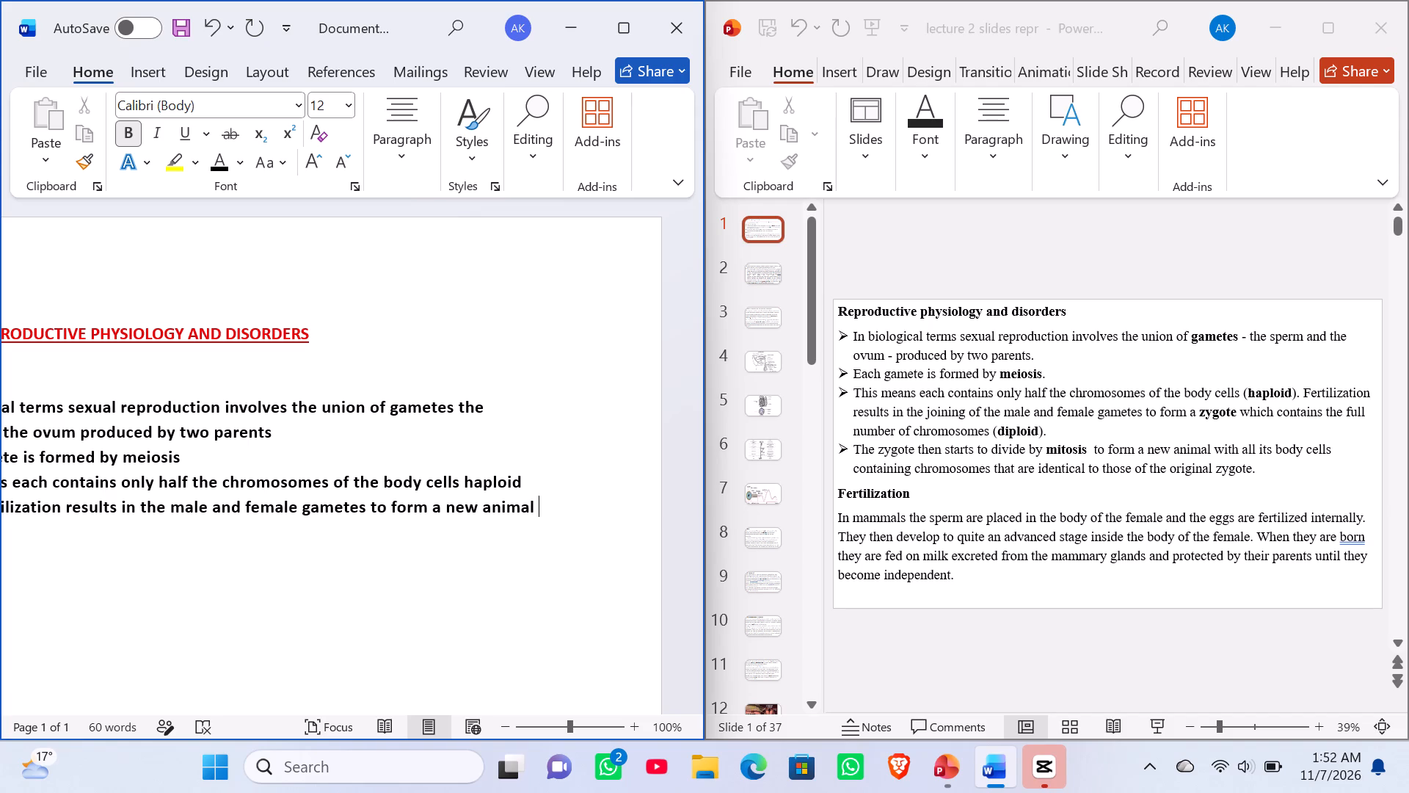
pyautogui.write('wit')
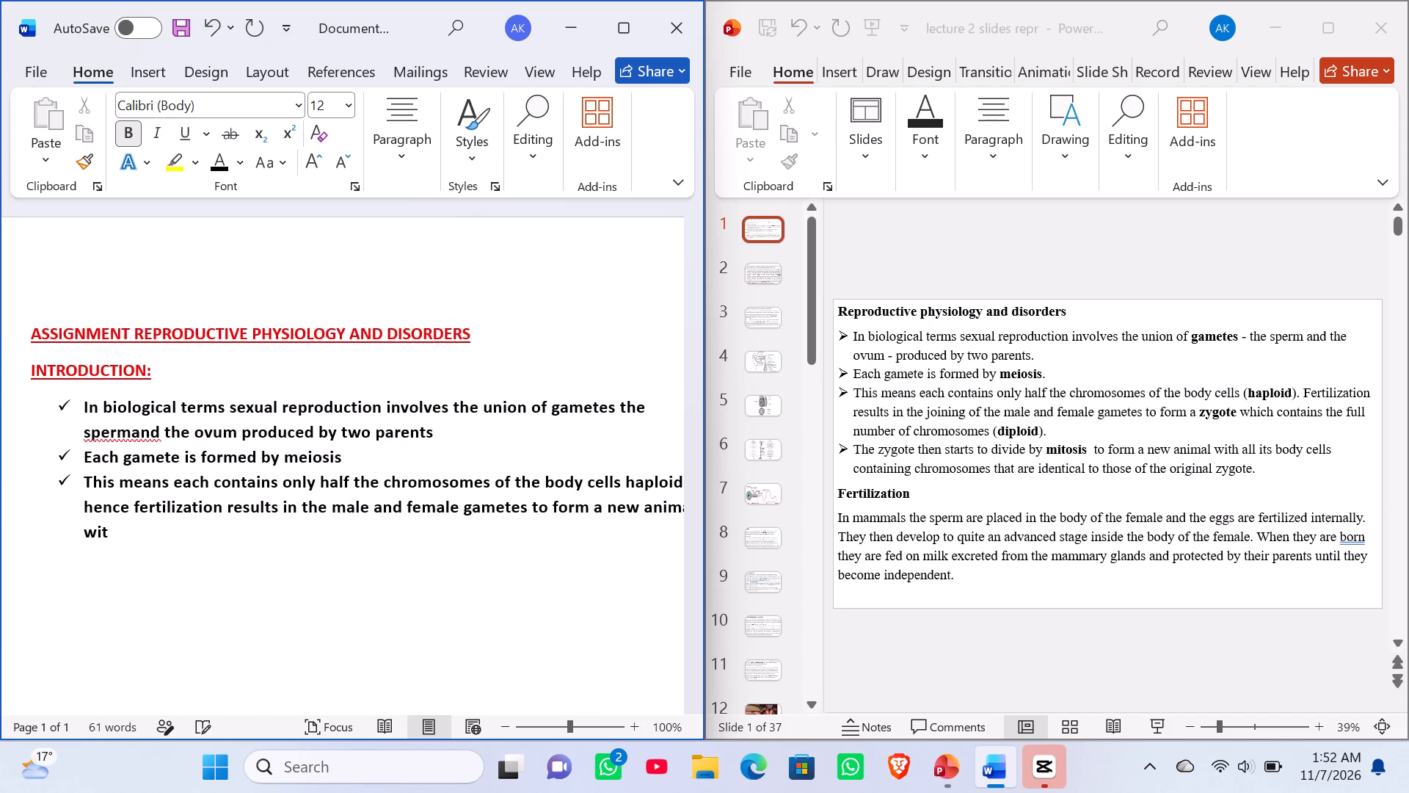
pyautogui.write('h all its')
pyautogui.press('space')
pyautogui.write('body cells')
pyautogui.press('space')
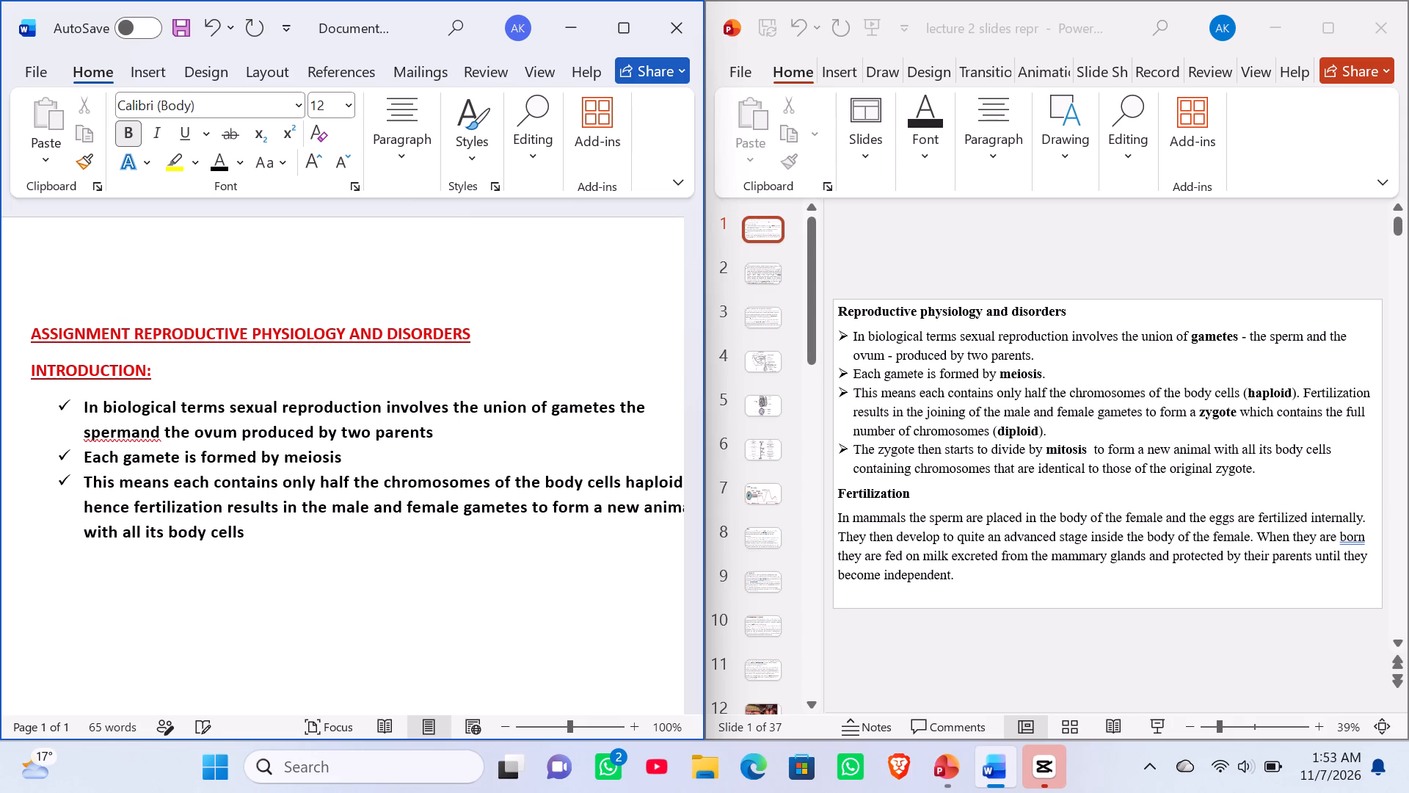
# Add "containing the full number of chromosomes" to the third bullet after "body cells".
pyautogui.write('containin')
pyautogui.press('g')
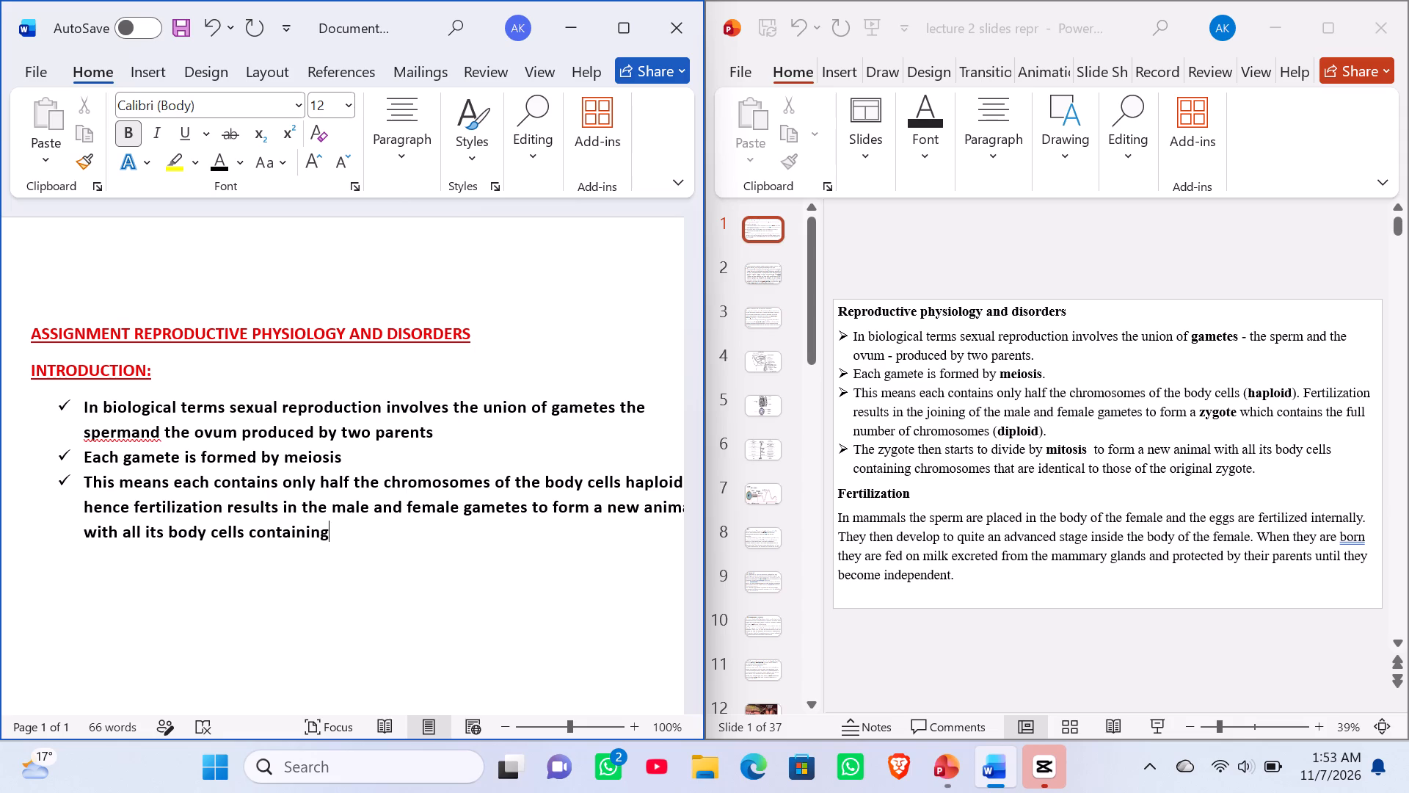
pyautogui.press('space')
pyautogui.write('the full nummb')
pyautogui.press('BackSpace')
pyautogui.press('BackSpace')
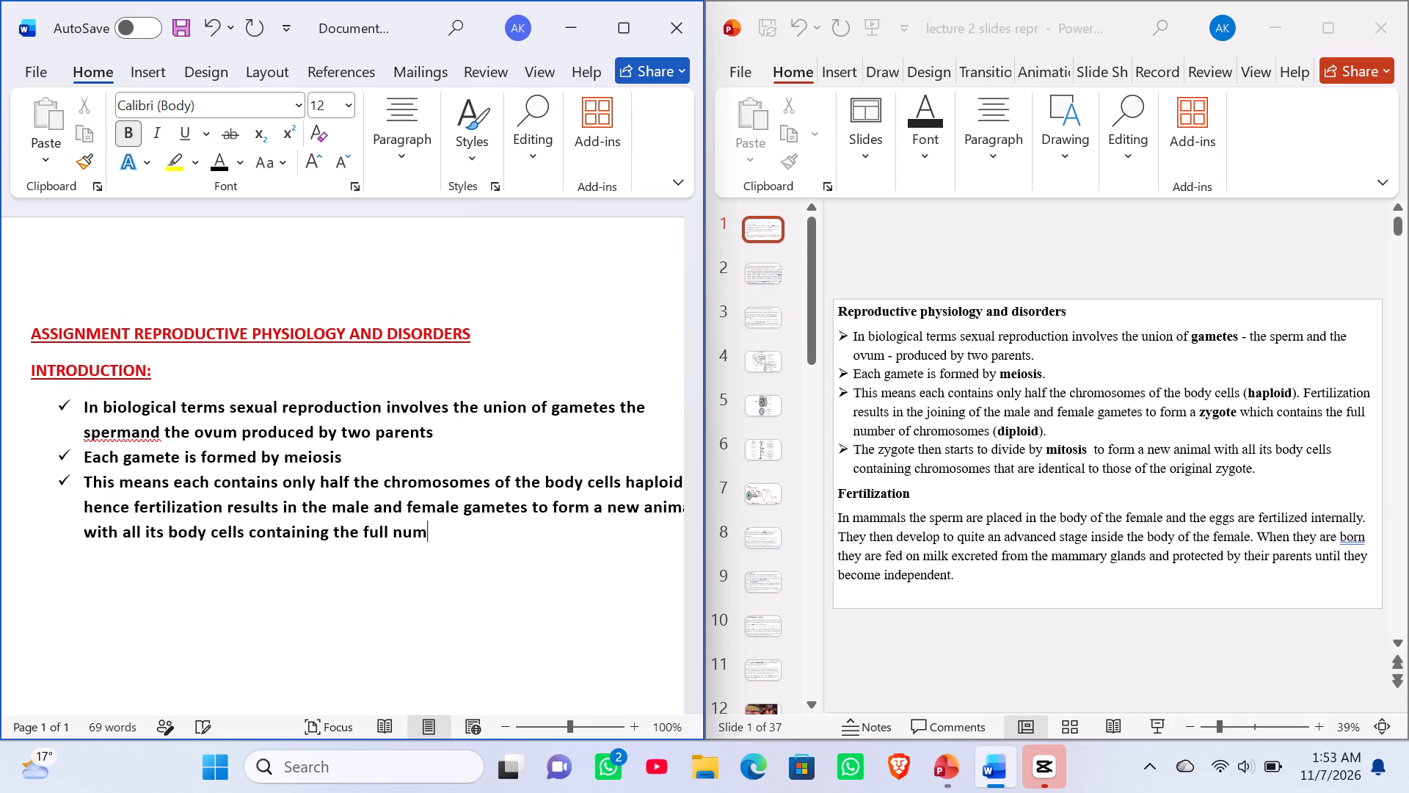
pyautogui.write('ber')
pyautogui.press('space')
pyautogui.write('of')
pyautogui.press('space')
pyautogui.write('chromod')
pyautogui.press('BackSpace')
pyautogui.write('soles')
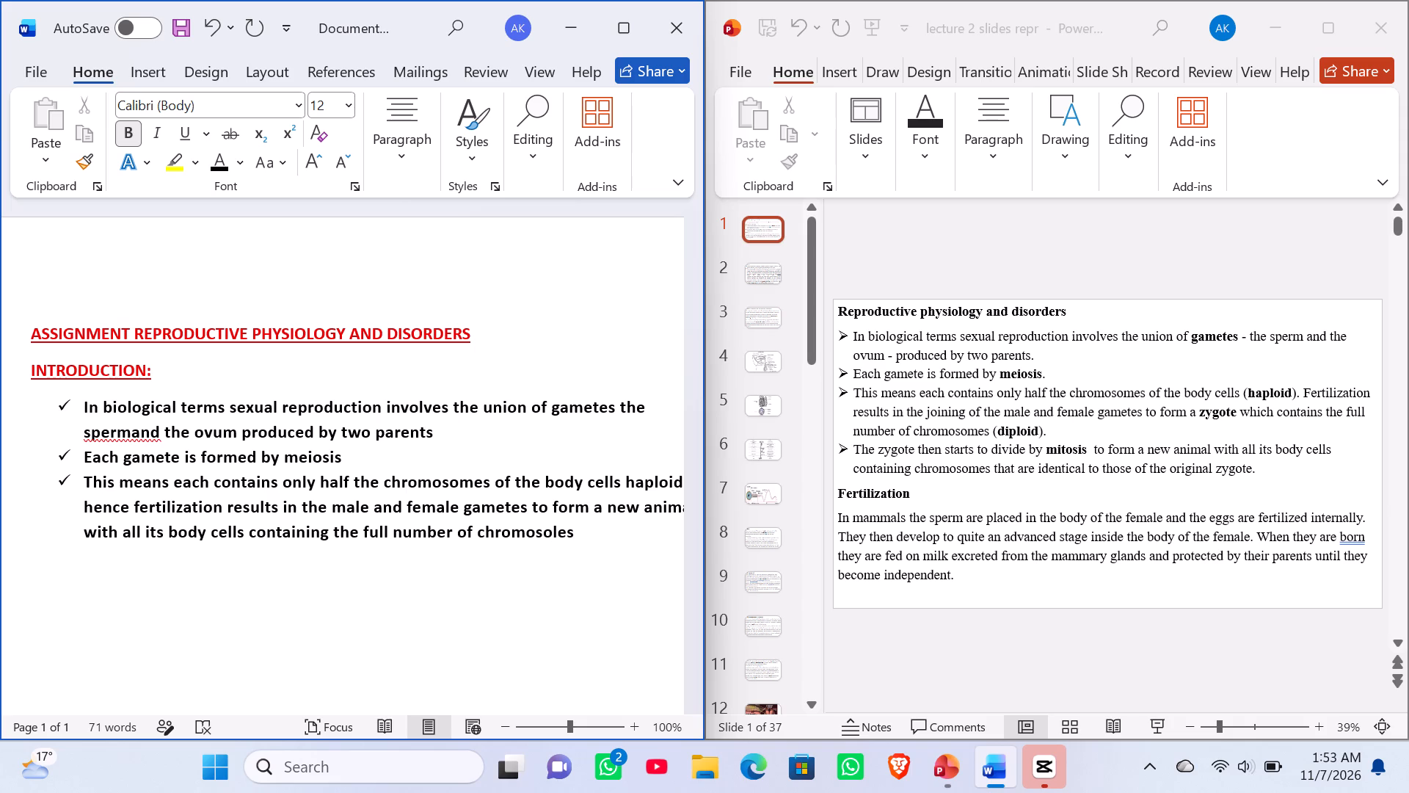
pyautogui.press('BackSpace')
pyautogui.press('BackSpace')
pyautogui.press('BackSpace')
pyautogui.write('mes')
# Append "(diploid)" directly after "chromosomes" to finish the third bullet, and start a new bullet below it.
pyautogui.hotkey('shift', '(')
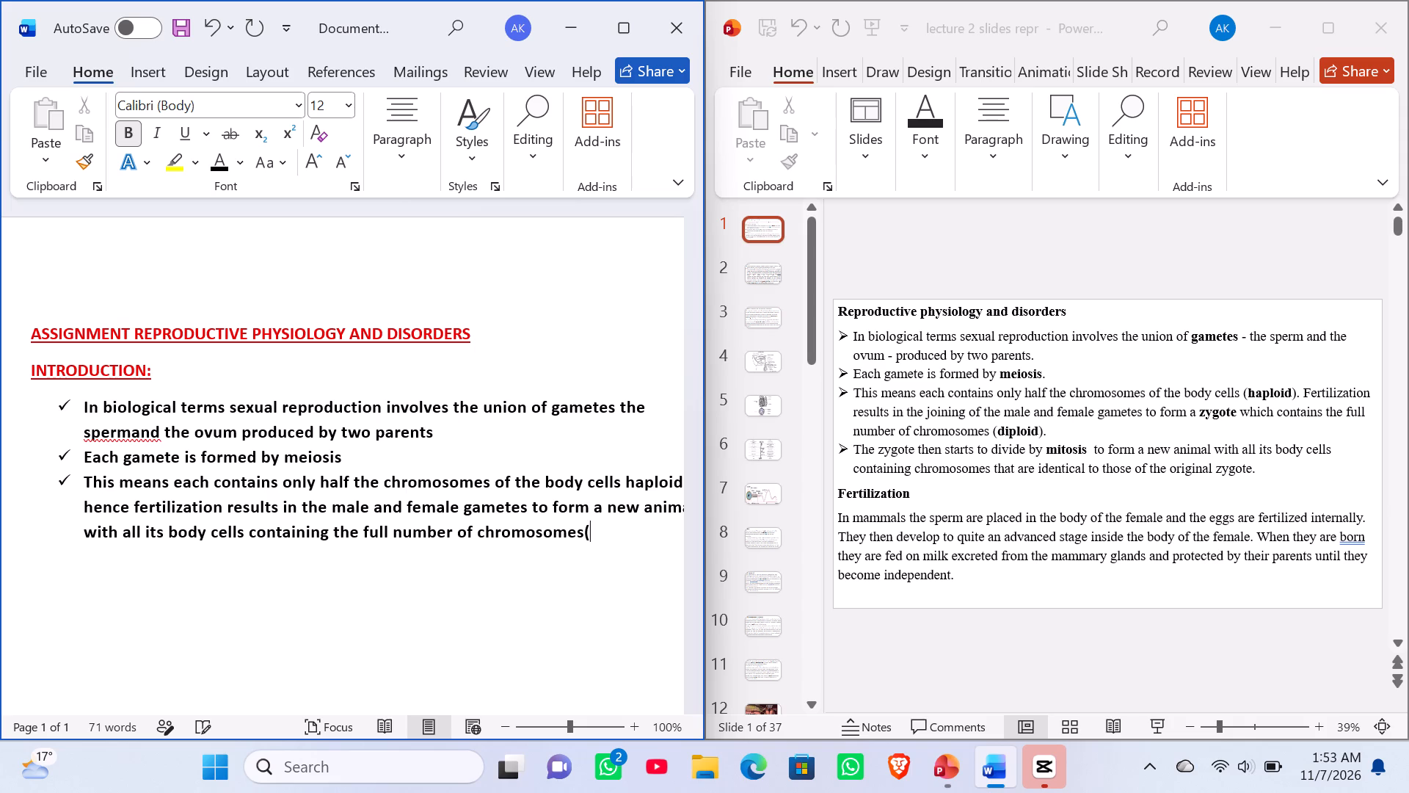
pyautogui.write('diploi')
pyautogui.press('d')
pyautogui.hotkey('shift', ')')
pyautogui.press('Return')
# Write "The zygote then divides by mitosis" in the fourth bullet.
pyautogui.write('the')
pyautogui.press('space')
pyautogui.write('zy')
pyautogui.press('g')
pyautogui.write('ote')
pyautogui.press('space')
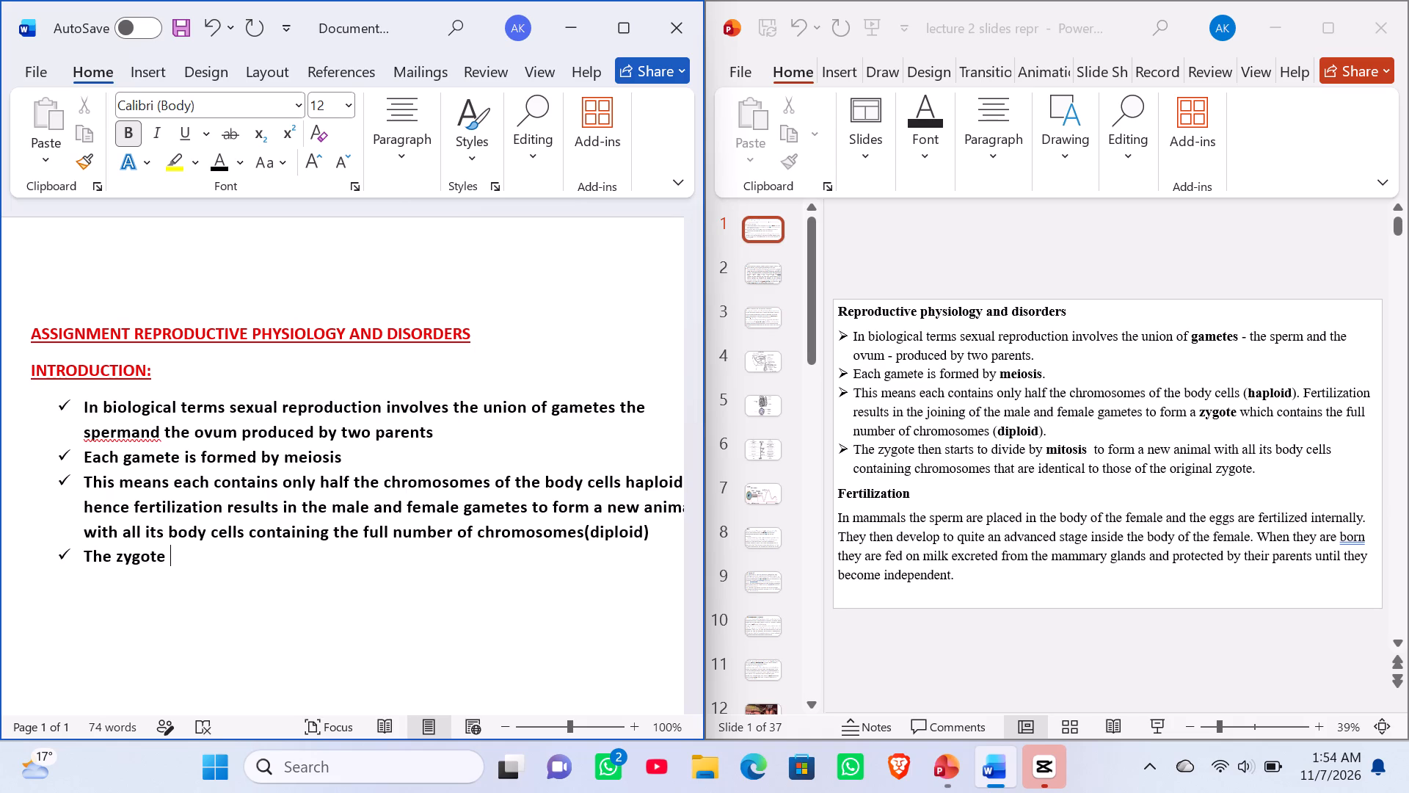
pyautogui.write('then divides')
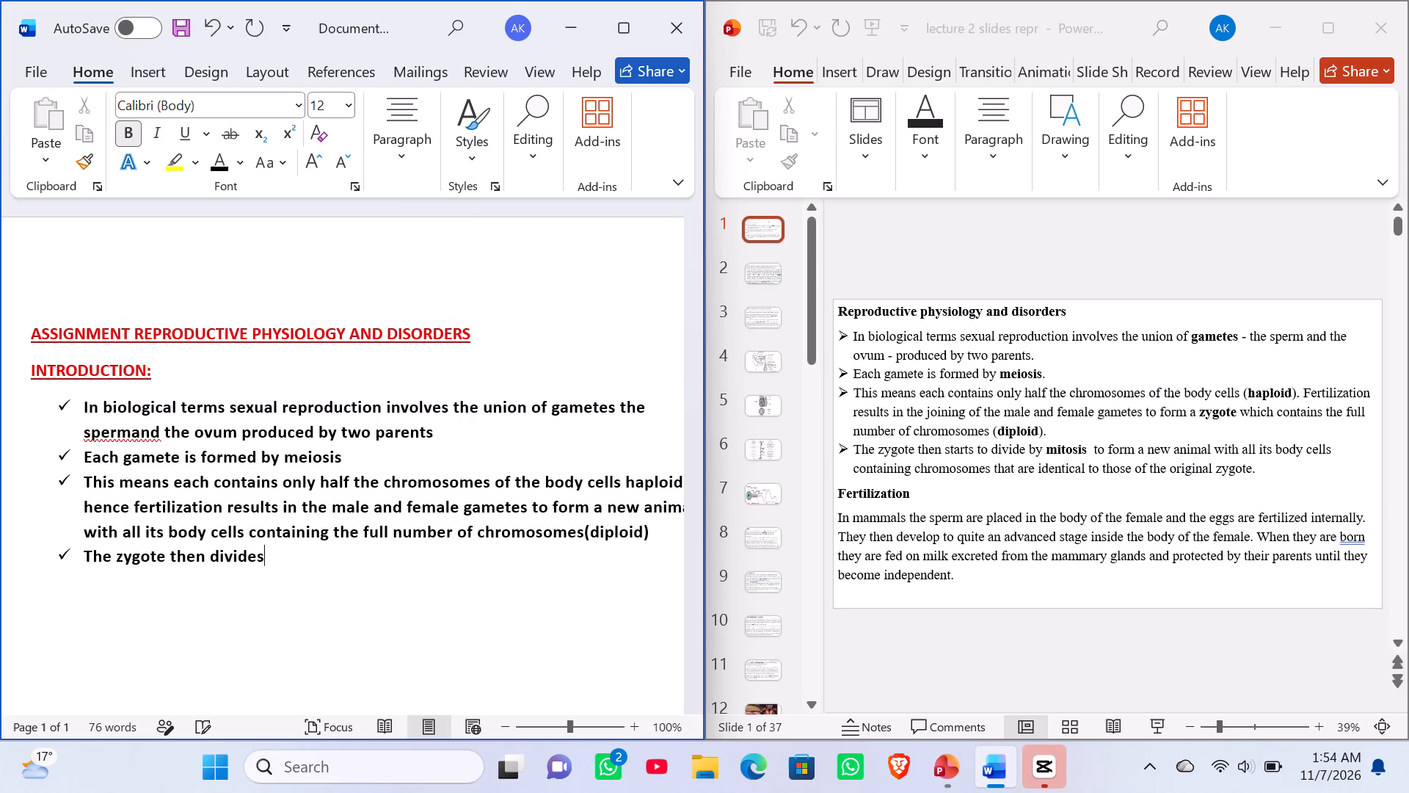
pyautogui.press('space')
pyautogui.press('b')
pyautogui.write('y nito')
pyautogui.write('sis')
pyautogui.press('BackSpace')
pyautogui.press('BackSpace')
pyautogui.press('BackSpace')
pyautogui.press('BackSpace')
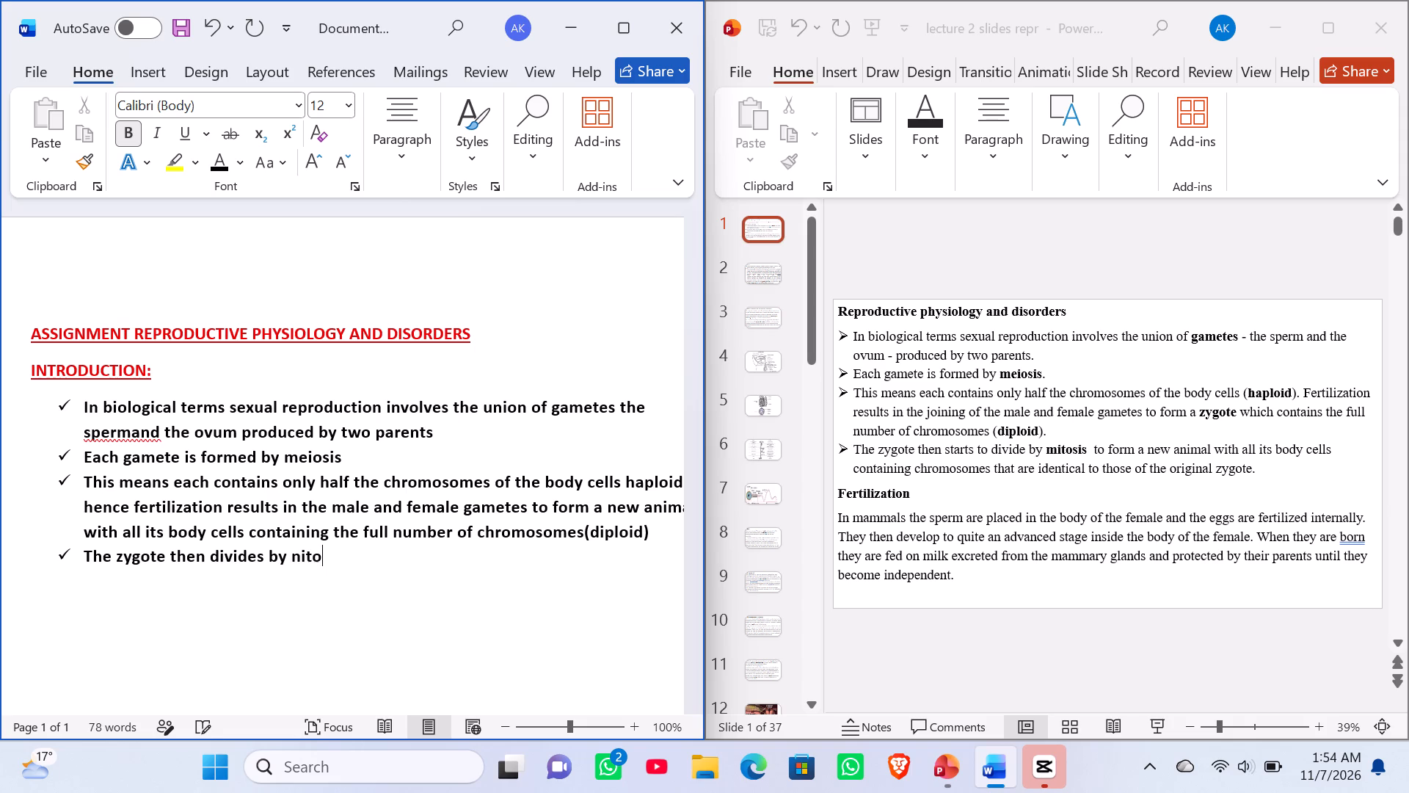
pyautogui.press('BackSpace')
pyautogui.press('BackSpace')
pyautogui.press('BackSpace')
pyautogui.write('mitosi')
pyautogui.write('s')
pyautogui.press('space')
# Extend the fourth bullet after "mitosis" with "to form a new animal with".
pyautogui.write('to for,')
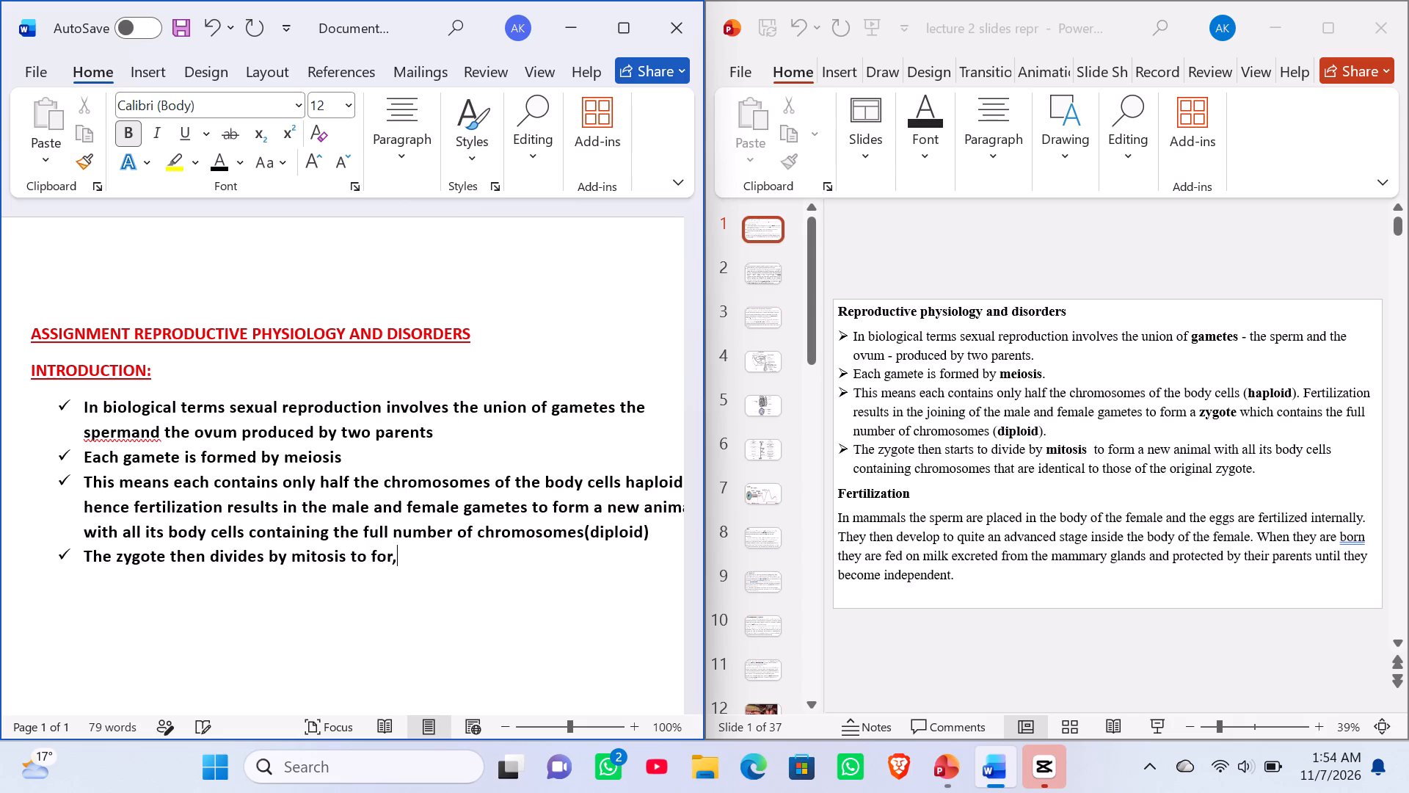
pyautogui.press('BackSpace')
pyautogui.press('m')
pyautogui.press('space')
pyautogui.write('a new')
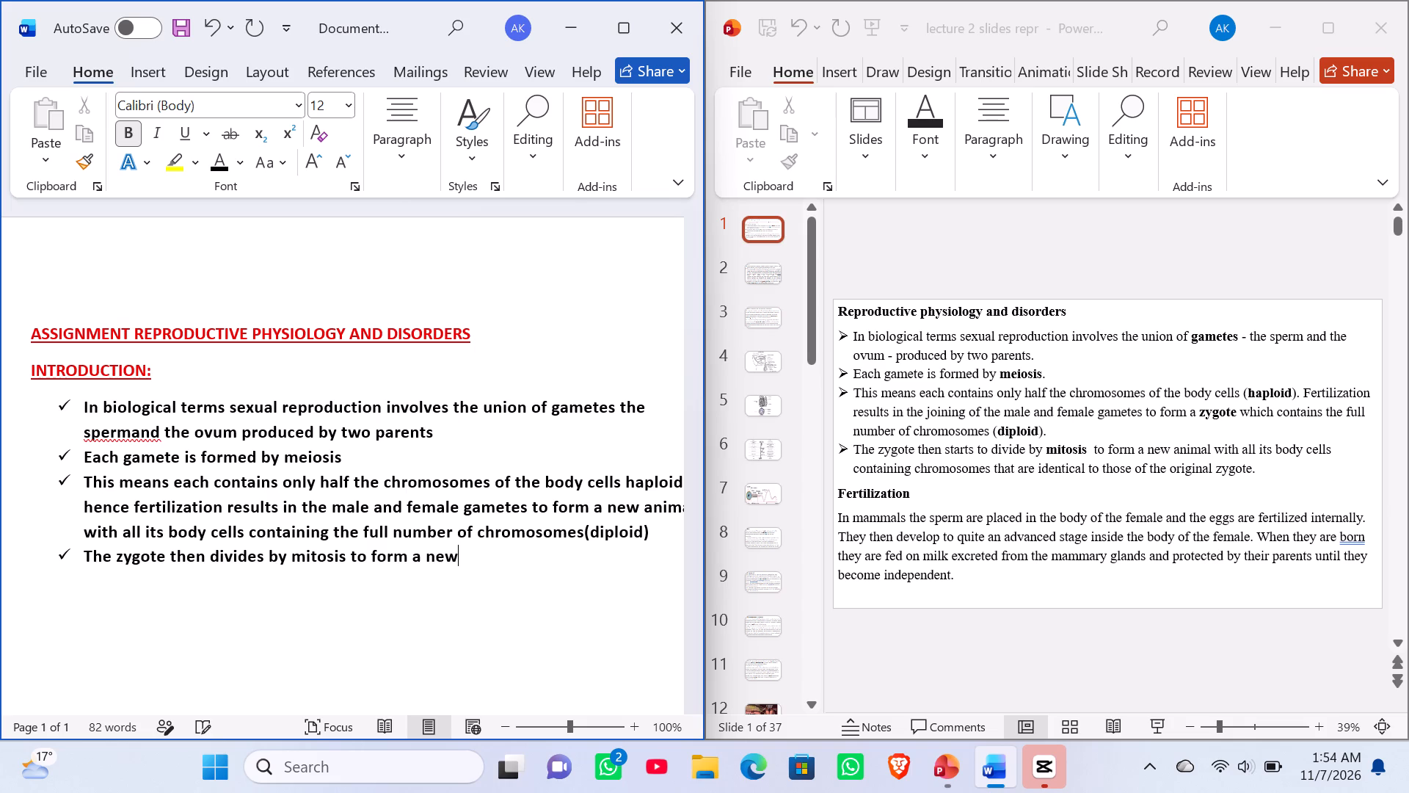
pyautogui.press('space')
pyautogui.write('animal wit')
pyautogui.press('h')
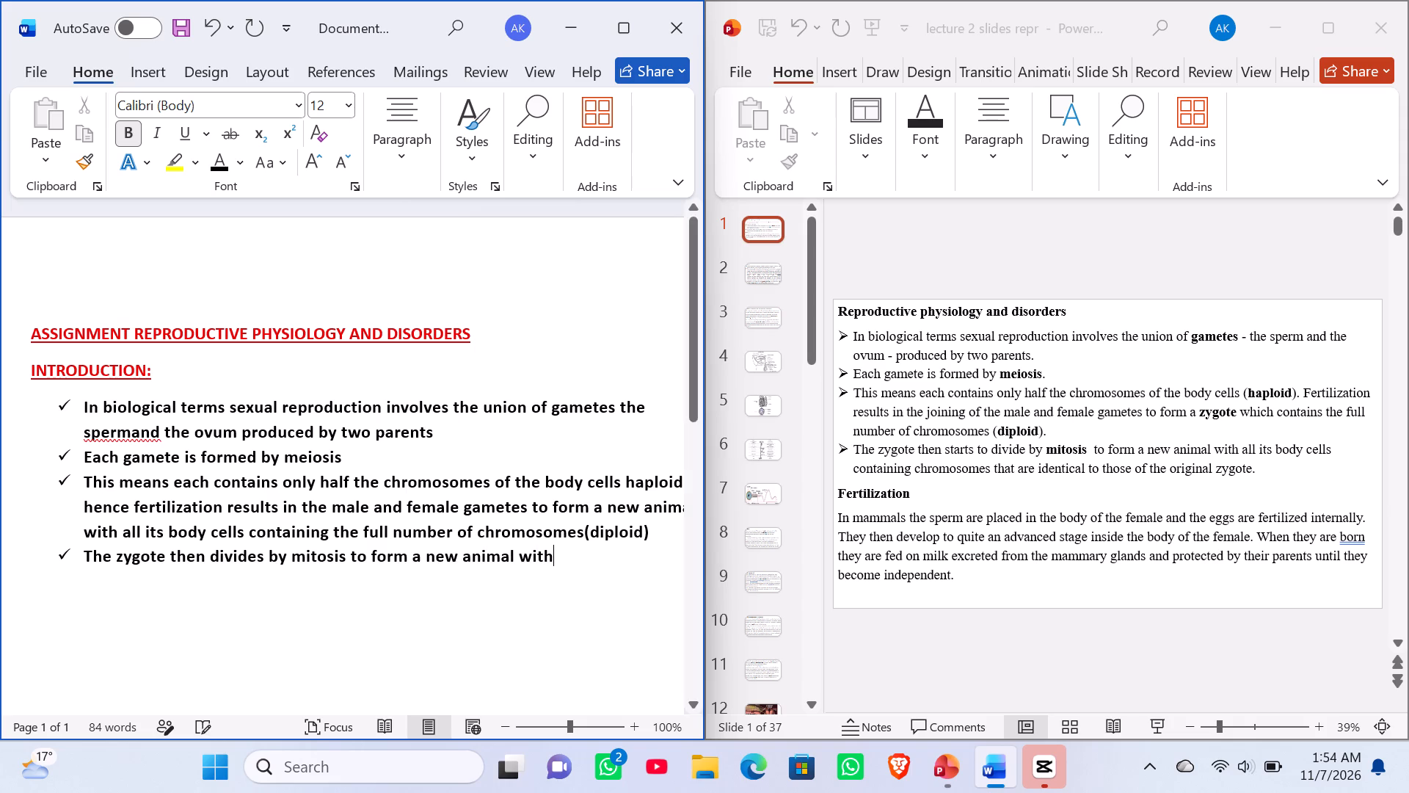
# Continue the fourth bullet with "all its body cells containing chromosomes".
pyautogui.press('space')
pyautogui.write('all it')
pyautogui.write('s body cell')
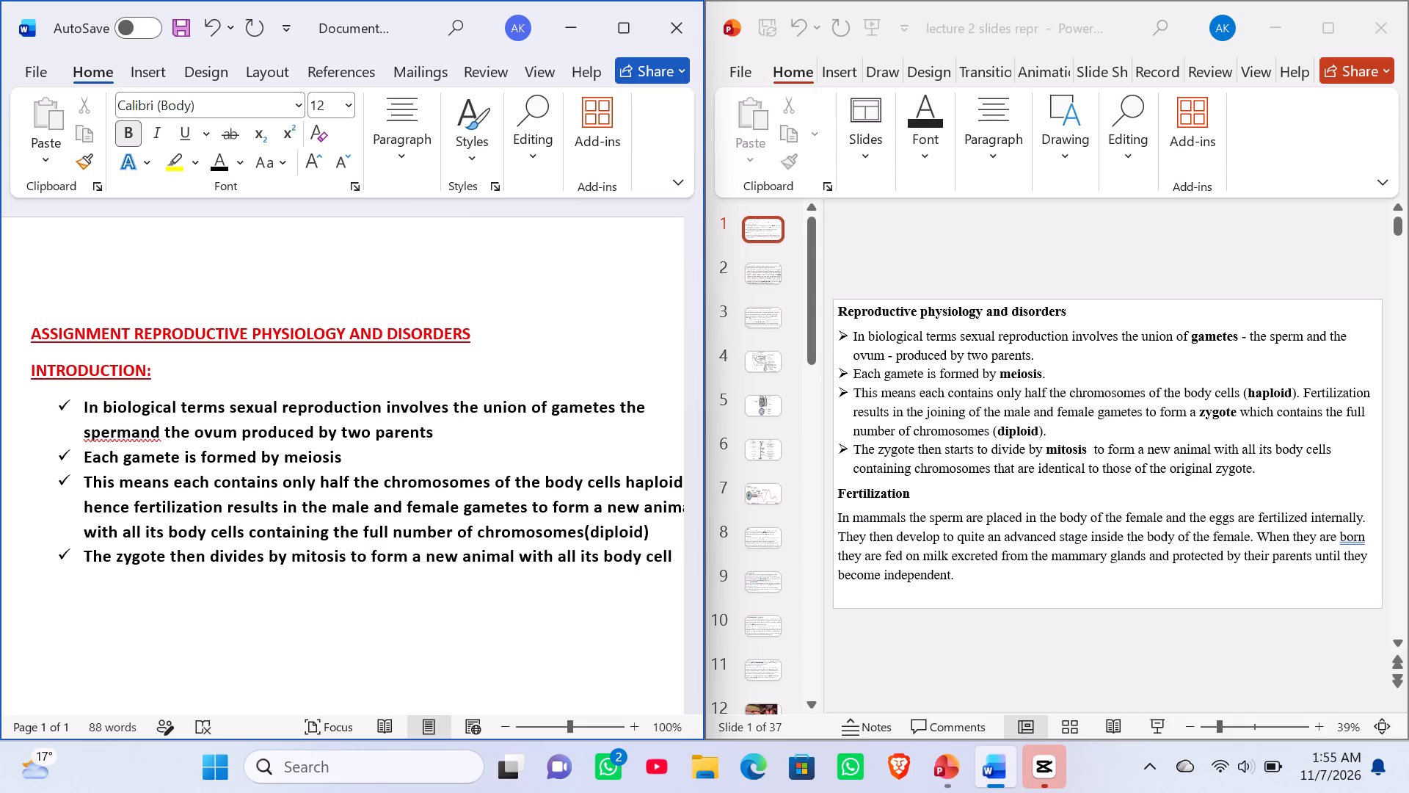
pyautogui.write('s ca')
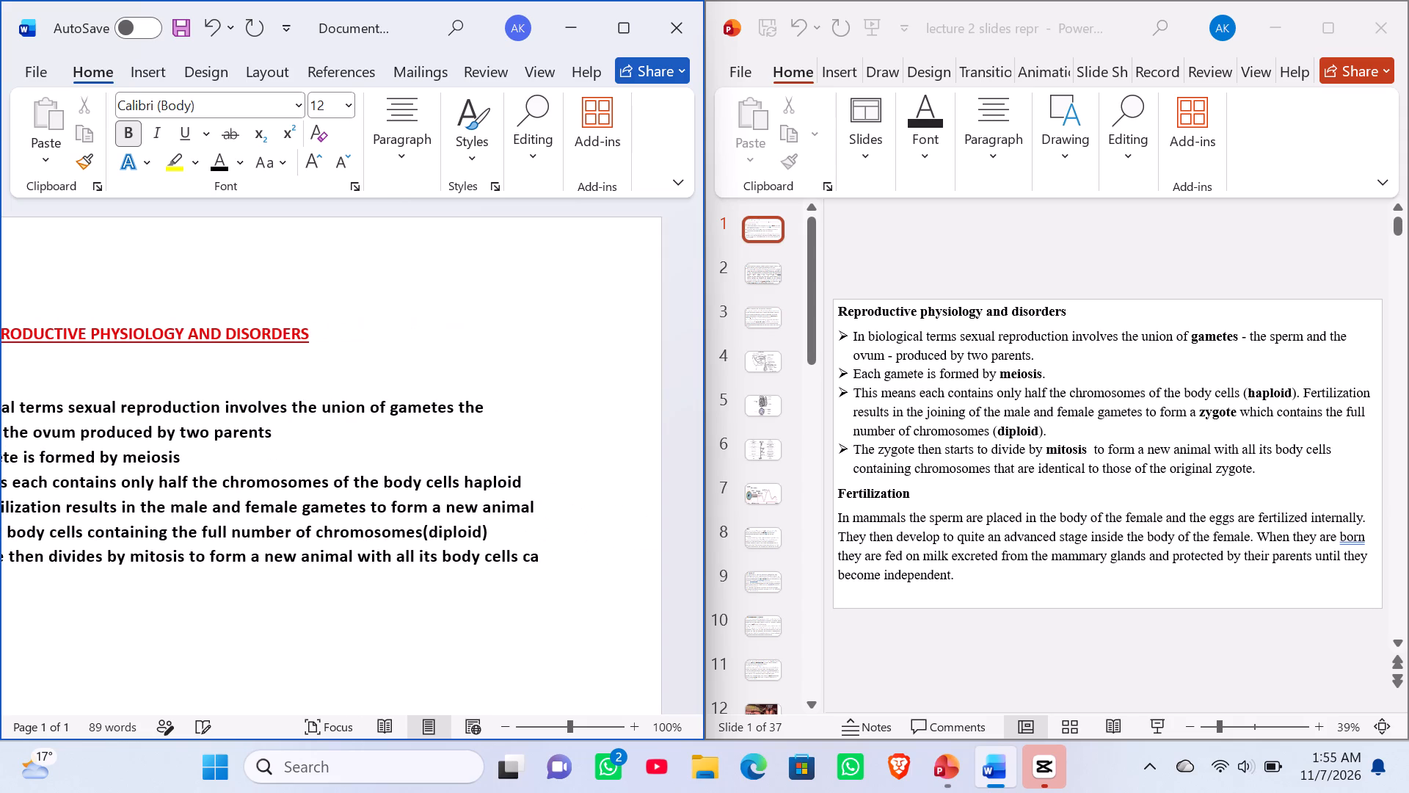
pyautogui.press('BackSpace')
pyautogui.press('o')
pyautogui.write('ntaining')
pyautogui.press('space')
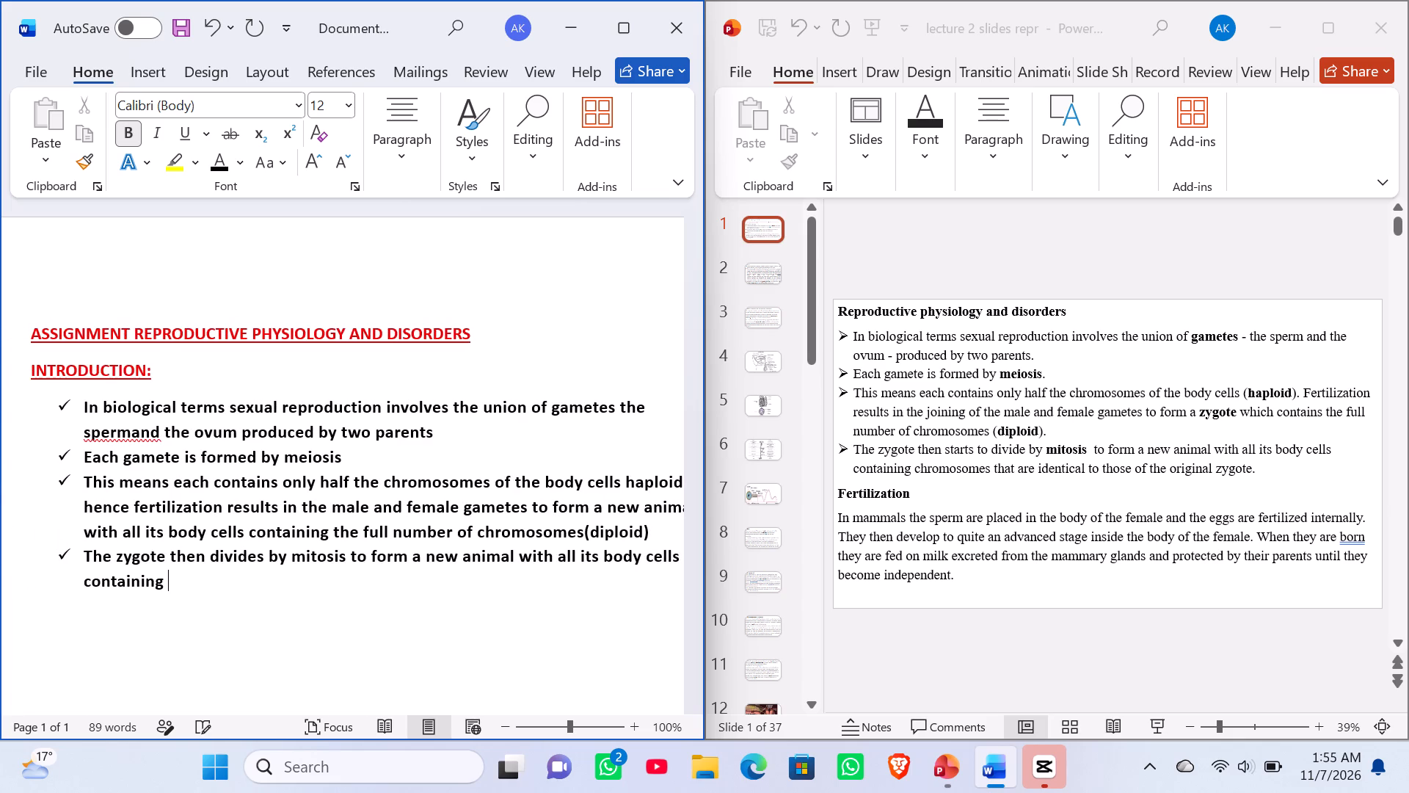
pyautogui.write('chromosomes')
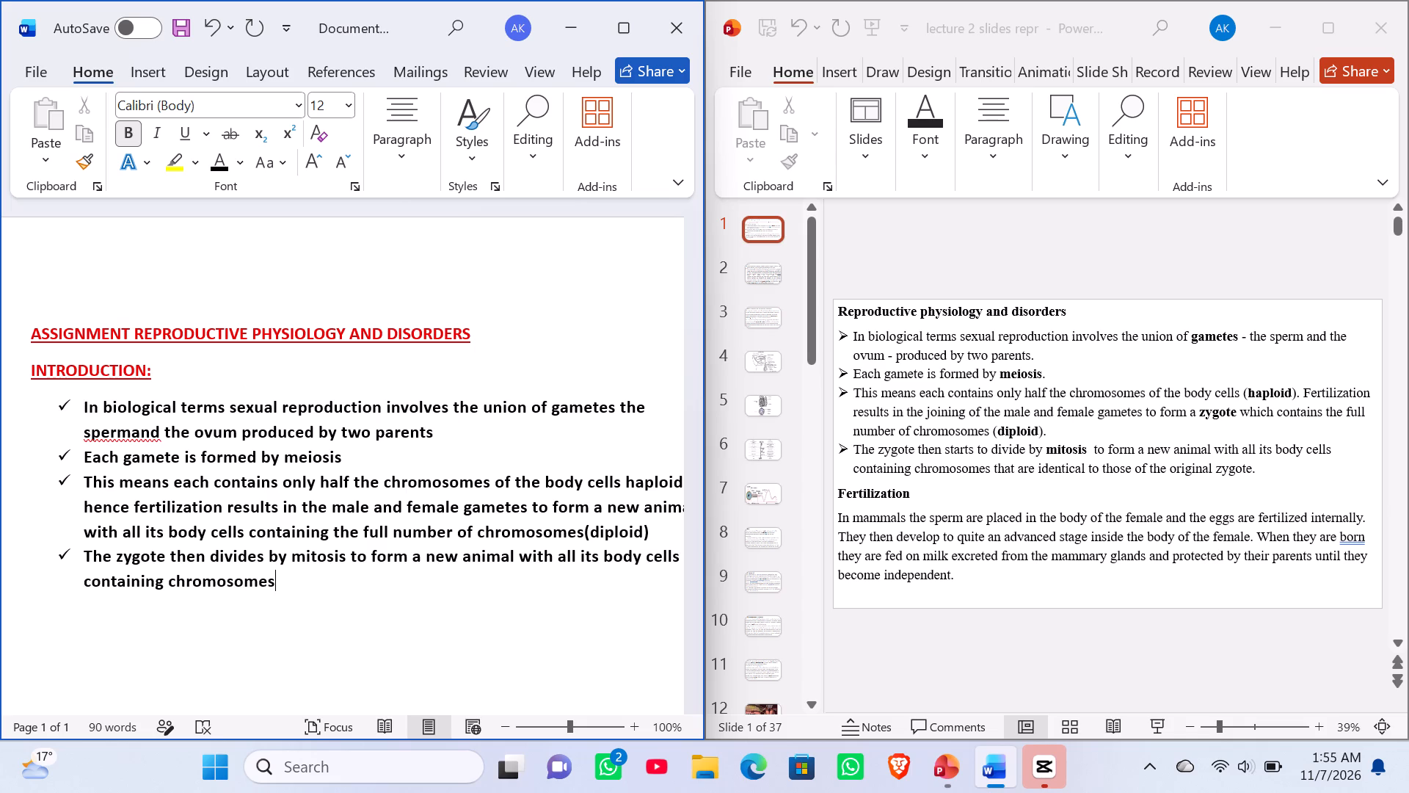
# Add "that are identical to those" to the fourth bullet after "chromosomes".
pyautogui.press('space')
pyautogui.write('th')
pyautogui.write('at are')
pyautogui.press('space')
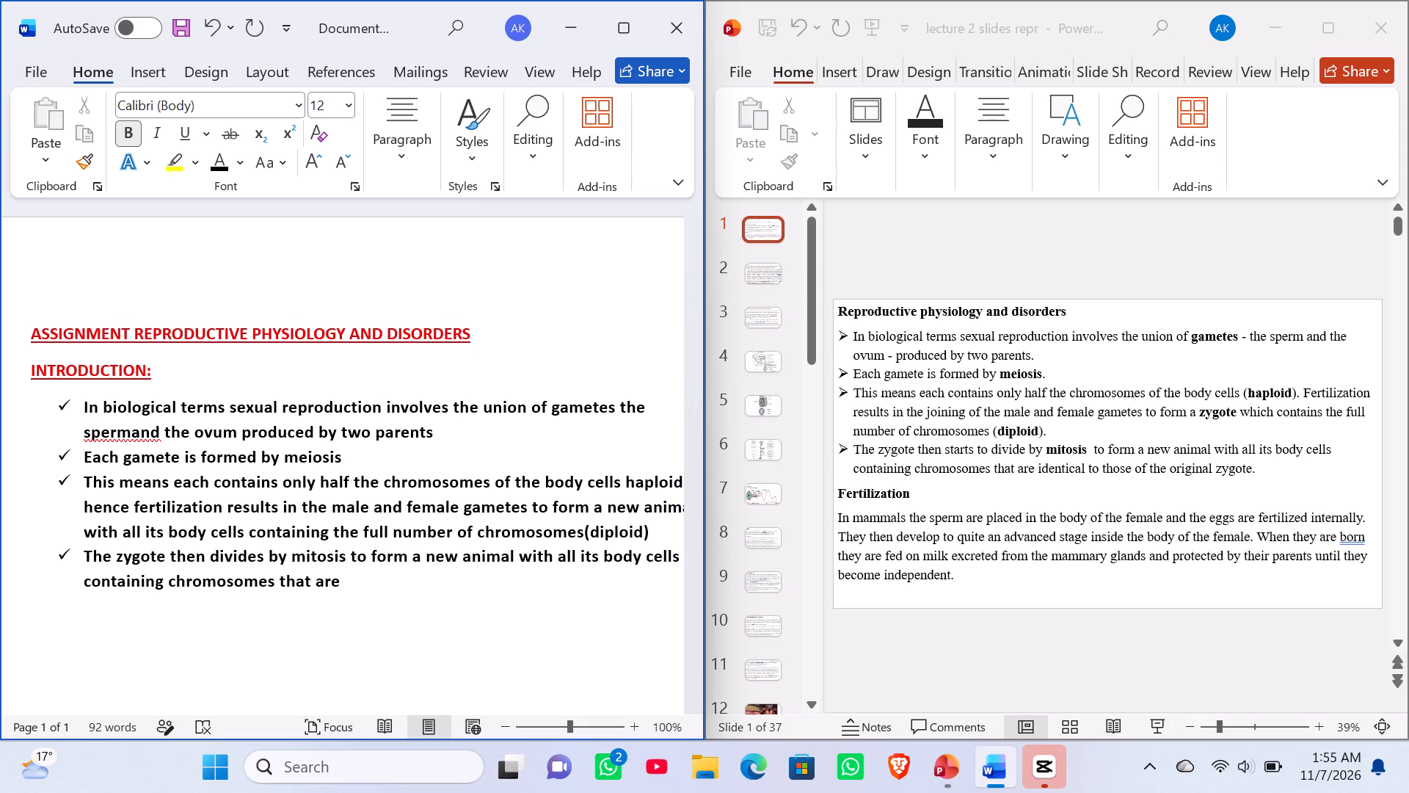
pyautogui.write('identical')
pyautogui.press('space')
pyautogui.write('to those')
pyautogui.press('space')
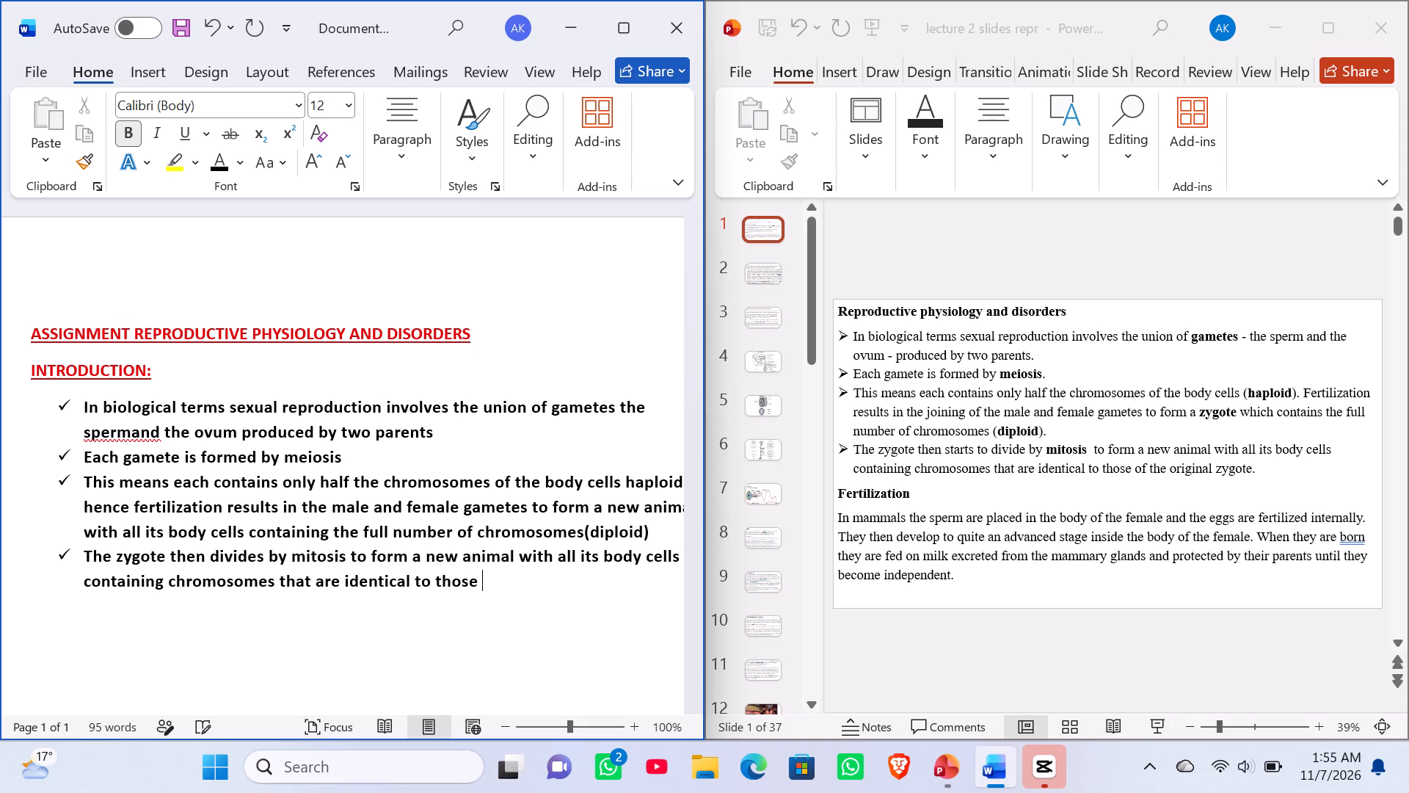
# Finish the fourth bullet with "of the original zygote".
pyautogui.press('o')
pyautogui.write('f the')
pyautogui.press('space')
pyautogui.press('o')
pyautogui.write('riginal')
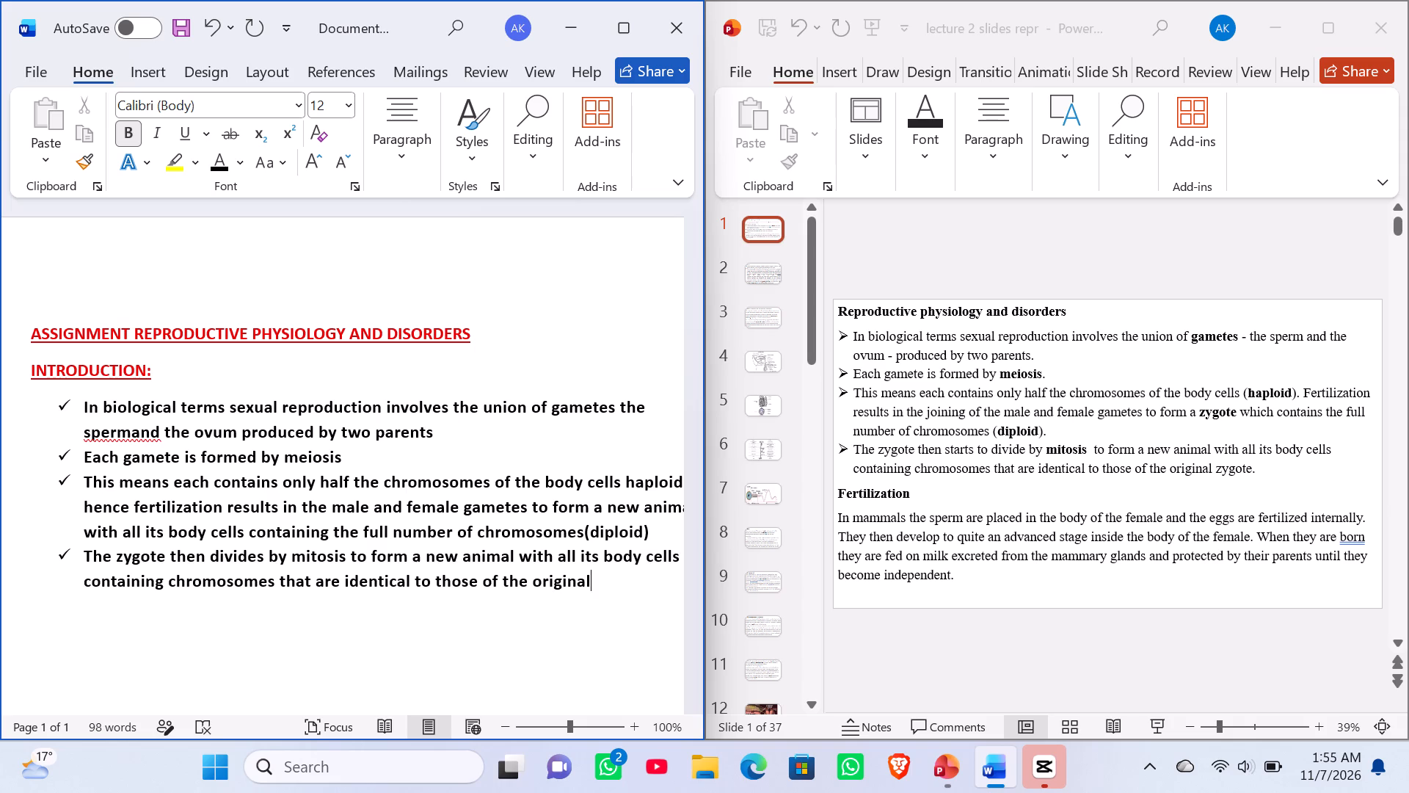
pyautogui.press('space')
pyautogui.press('z')
pyautogui.press('y')
pyautogui.press('g')
pyautogui.write('otr')
pyautogui.press('BackSpace')
pyautogui.press('BackSpace')
pyautogui.write('te')
# Start a new line below the fourth bullet and remove its check mark to end the bulleted list.
pyautogui.press('Return')
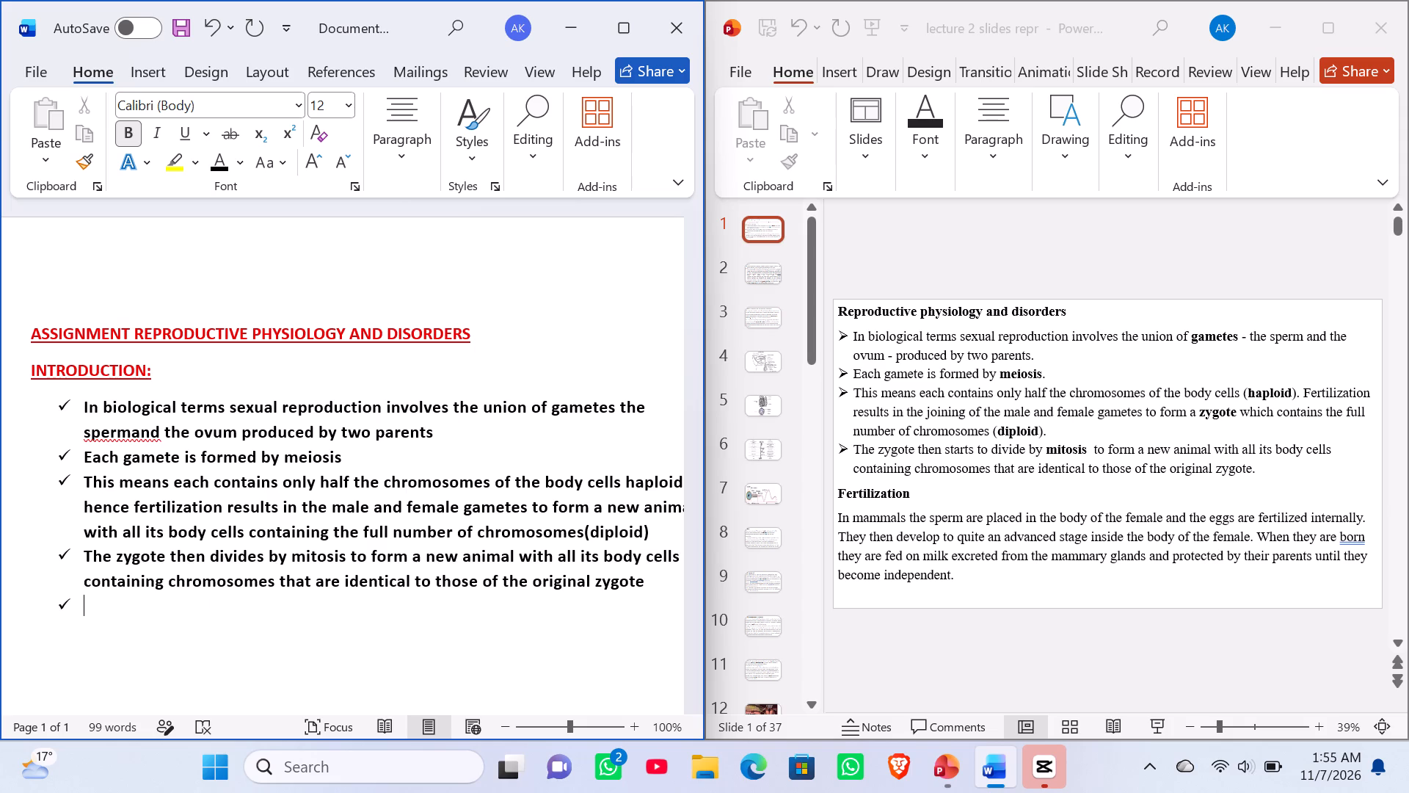
pyautogui.press('BackSpace')
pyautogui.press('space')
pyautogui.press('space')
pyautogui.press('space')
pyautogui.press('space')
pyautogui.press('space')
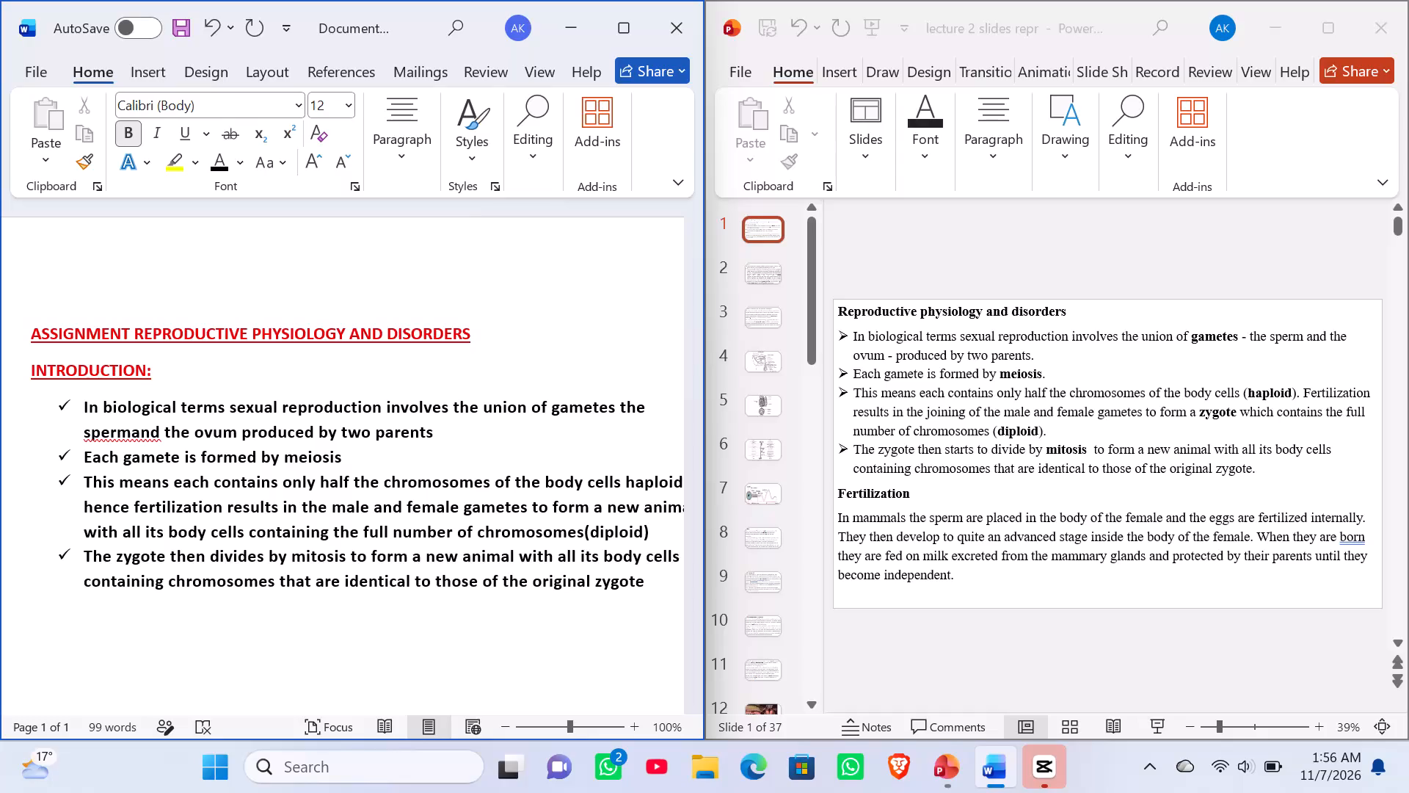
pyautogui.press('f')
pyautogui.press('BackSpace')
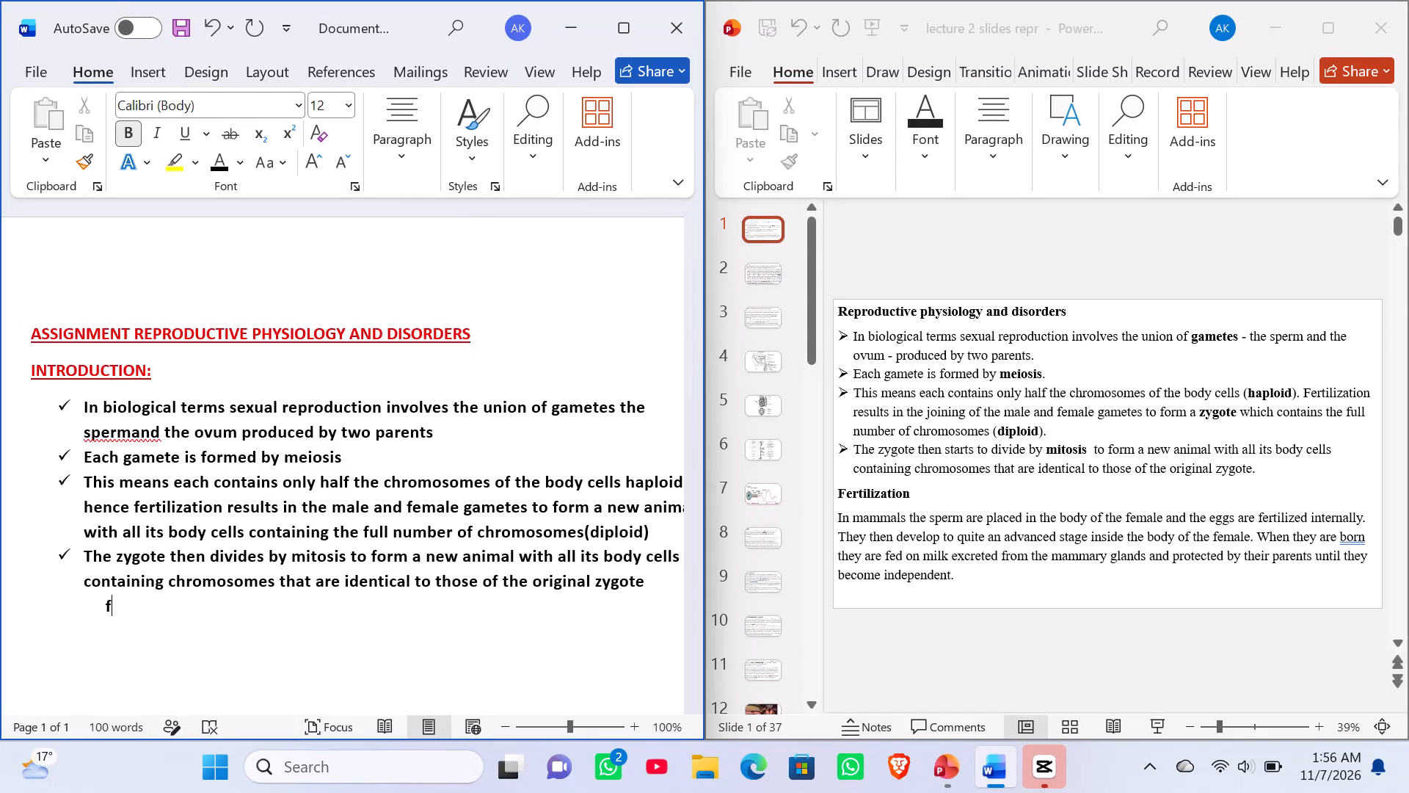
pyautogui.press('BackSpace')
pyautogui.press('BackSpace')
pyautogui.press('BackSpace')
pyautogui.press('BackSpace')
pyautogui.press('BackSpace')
# Remove the empty line's indent below the list and write the heading "FERTILIZATION" there in capitals.
pyautogui.press('BackSpace')
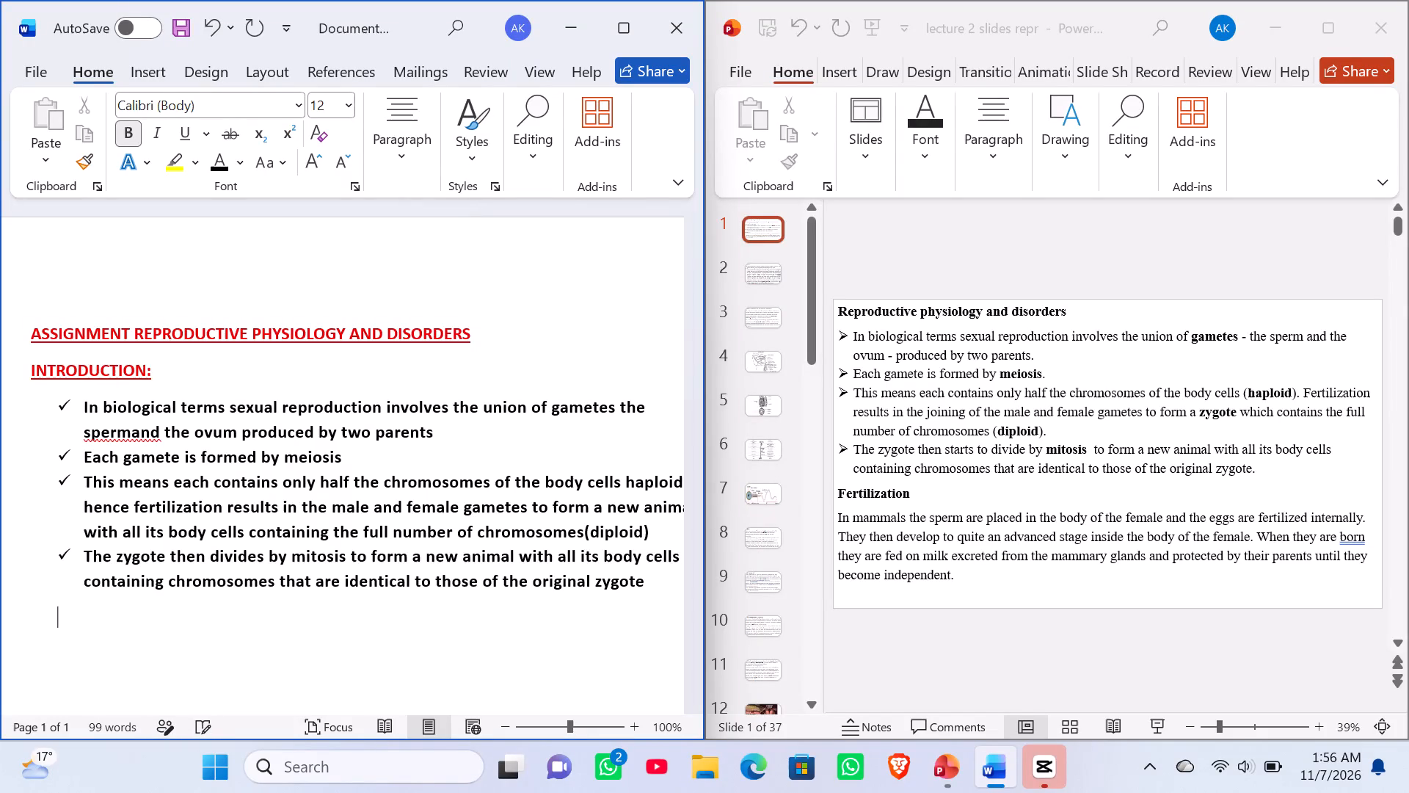
pyautogui.press('BackSpace')
pyautogui.press('space')
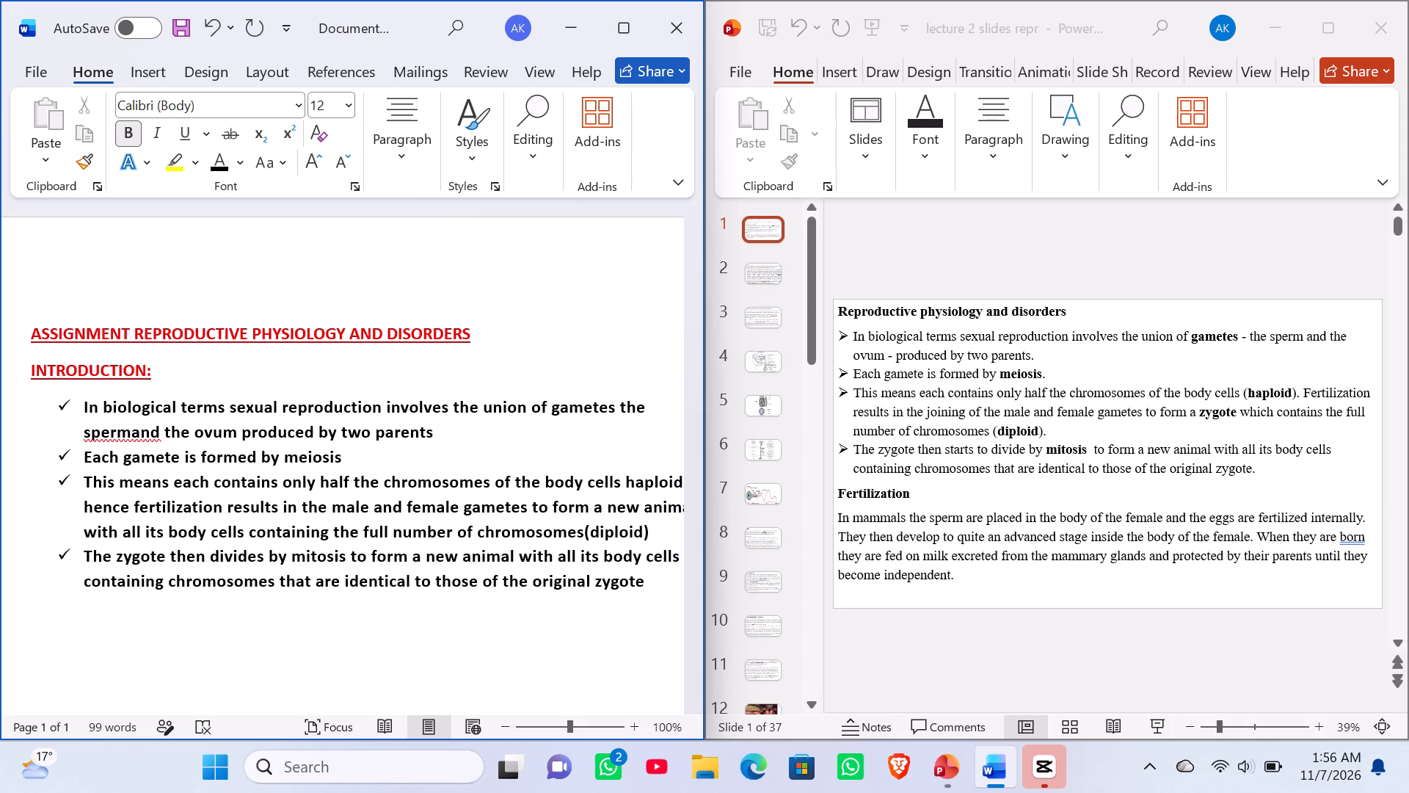
pyautogui.write('FERT')
pyautogui.write('ILIZATION')
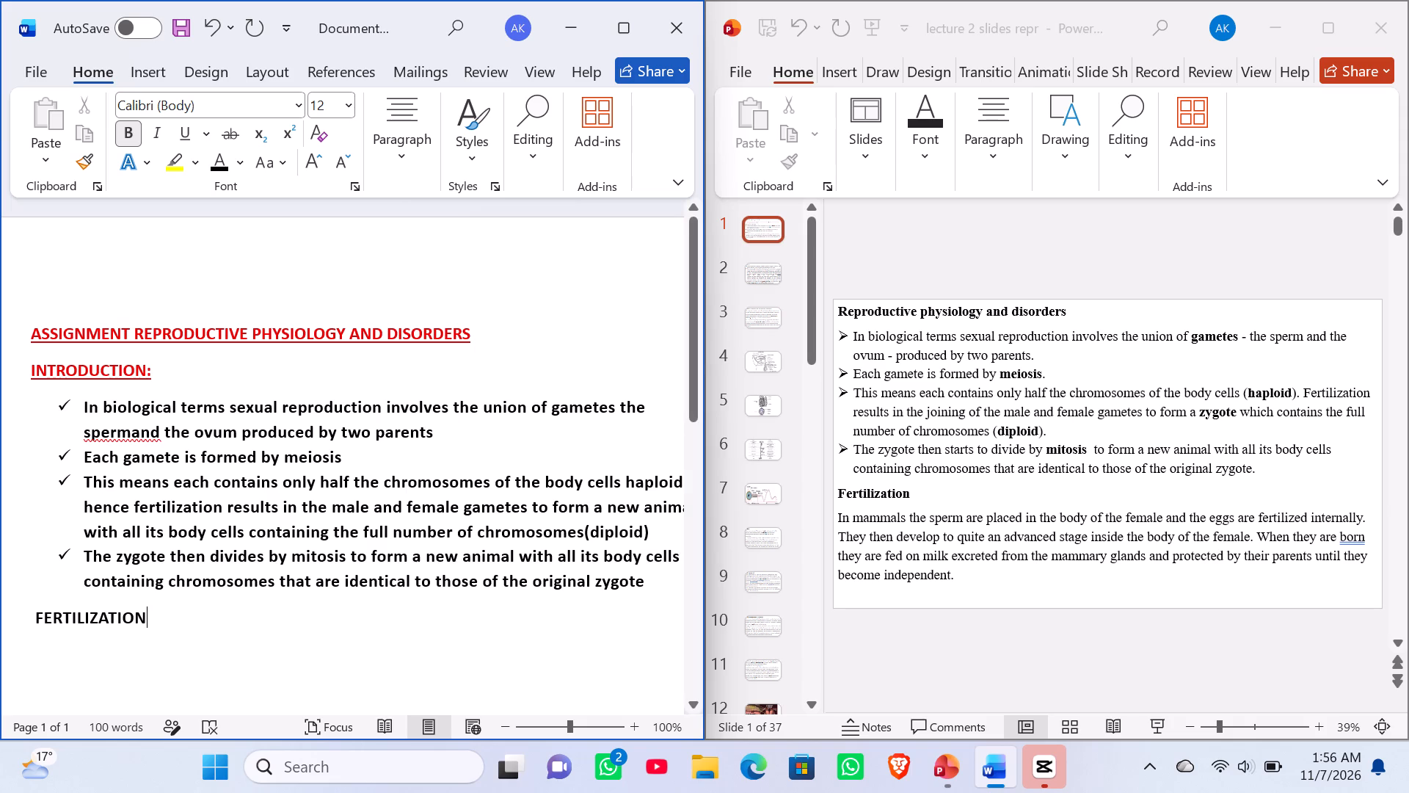
# Underline the FERTILIZATION heading, keeping it bold.
pyautogui.moveTo(32, 612); pyautogui.dragTo(121, 615)
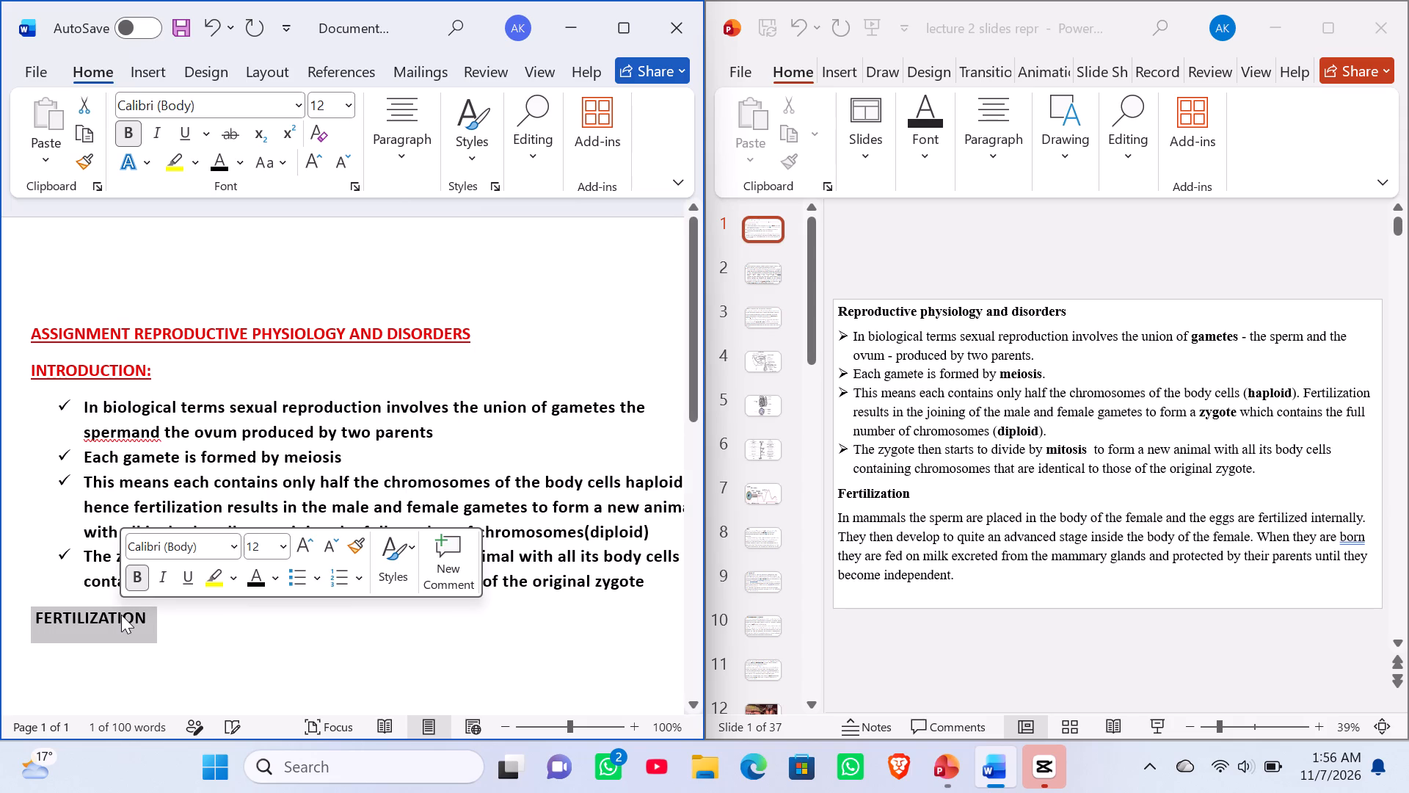
pyautogui.moveTo(142, 587); pyautogui.dragTo(143, 587)
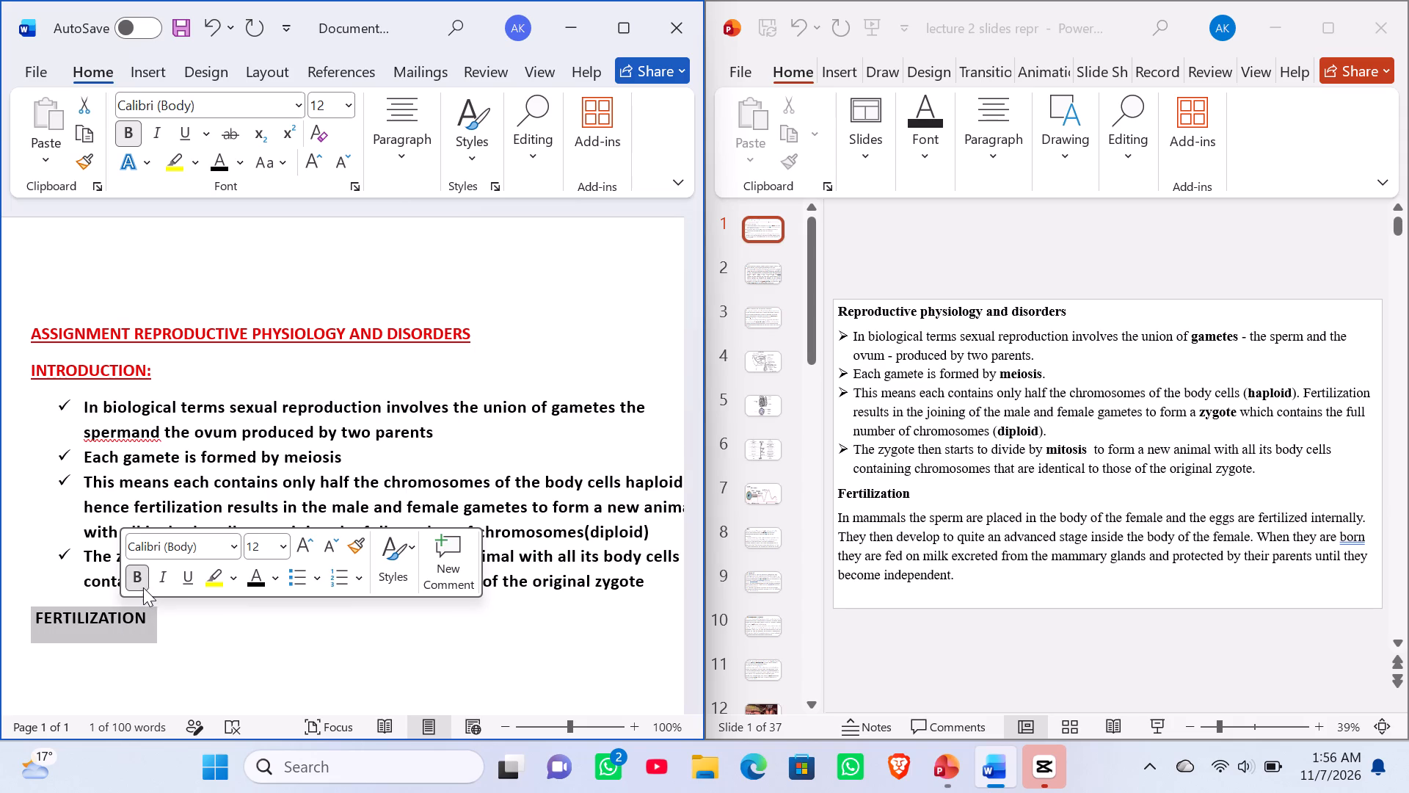
pyautogui.moveTo(143, 587); pyautogui.dragTo(186, 571)
pyautogui.click(186, 571)
pyautogui.click(181, 648)
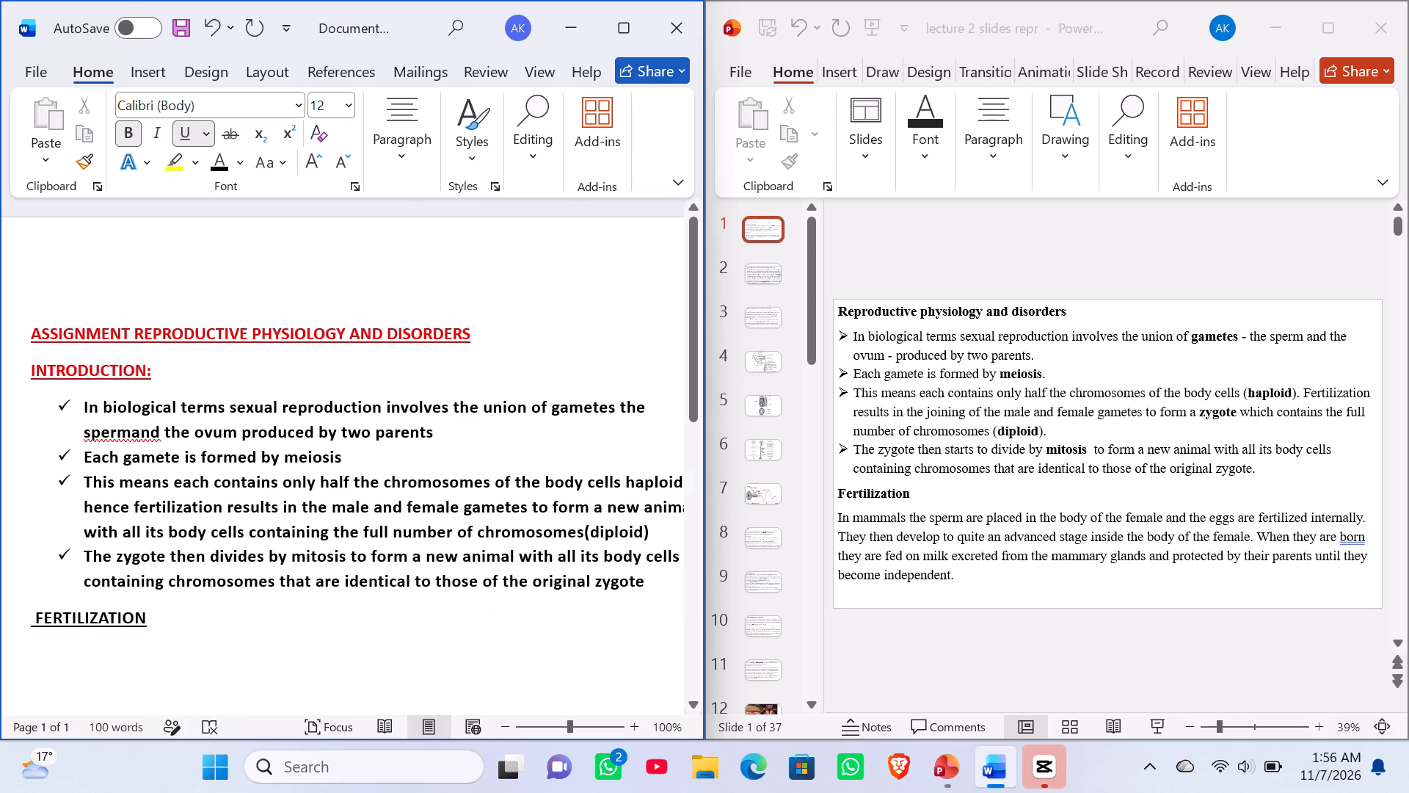
pyautogui.click(61, 647)
# Apply the arrowhead bullet style to the FERTILIZATION heading.
pyautogui.click(162, 621)
pyautogui.press('Return')
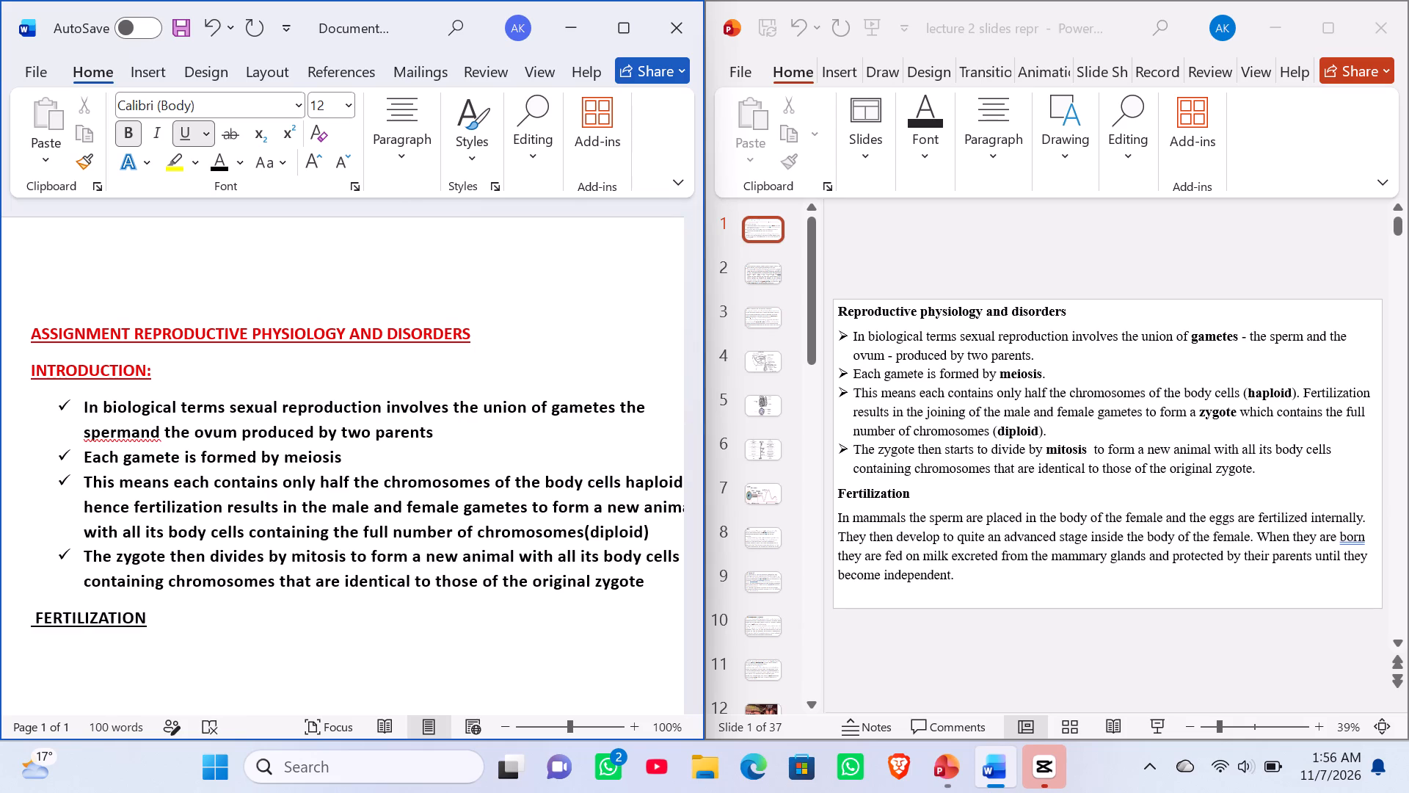
pyautogui.press('BackSpace')
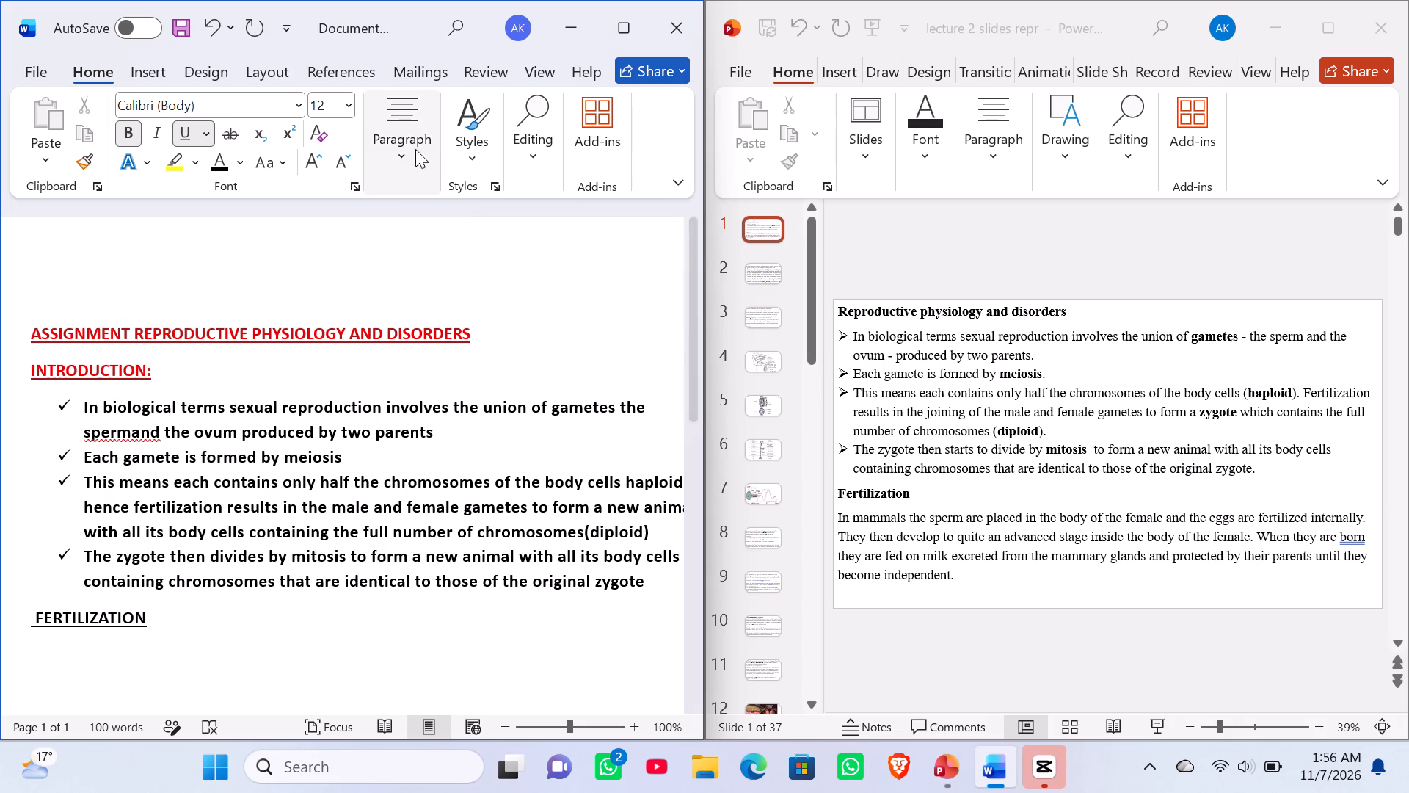
pyautogui.click(405, 140)
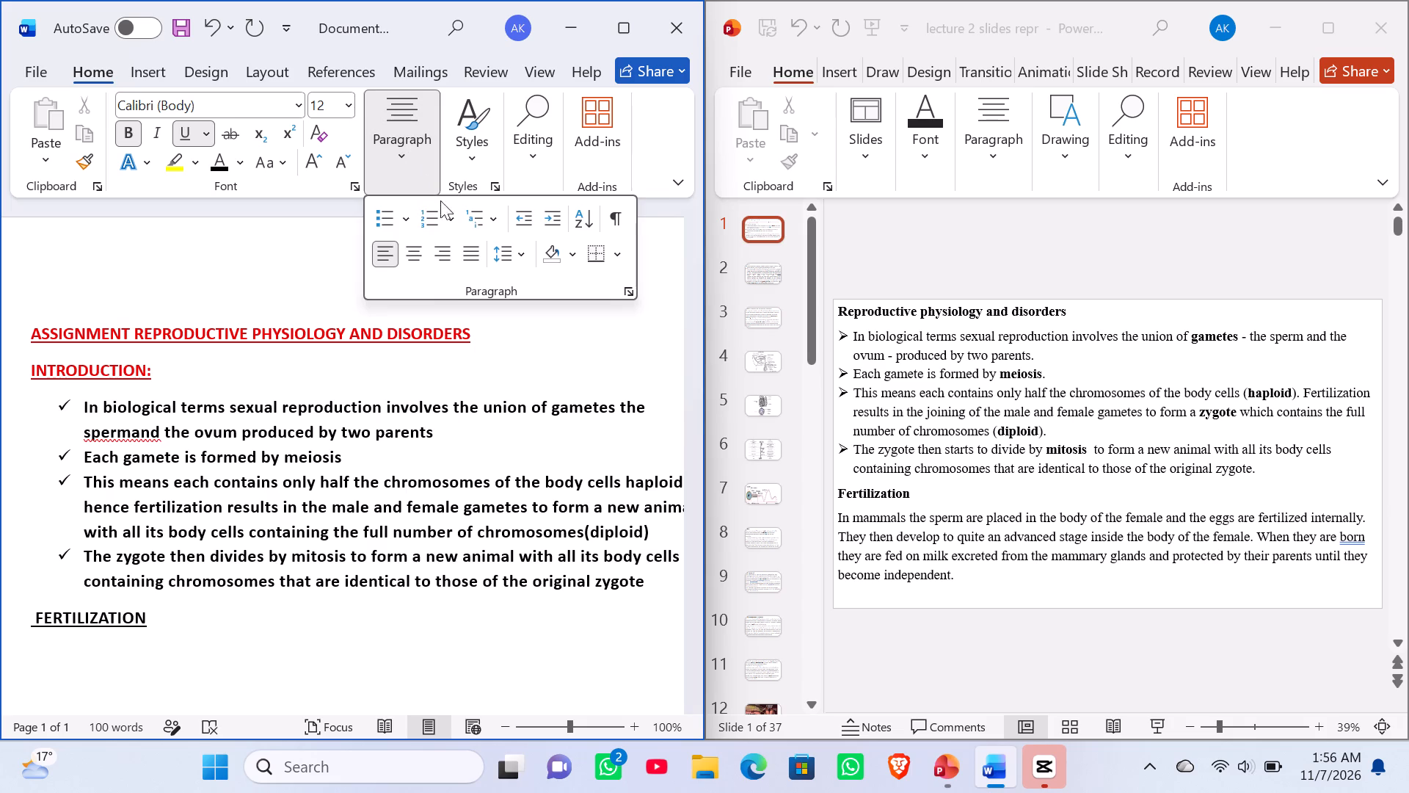
pyautogui.click(400, 222)
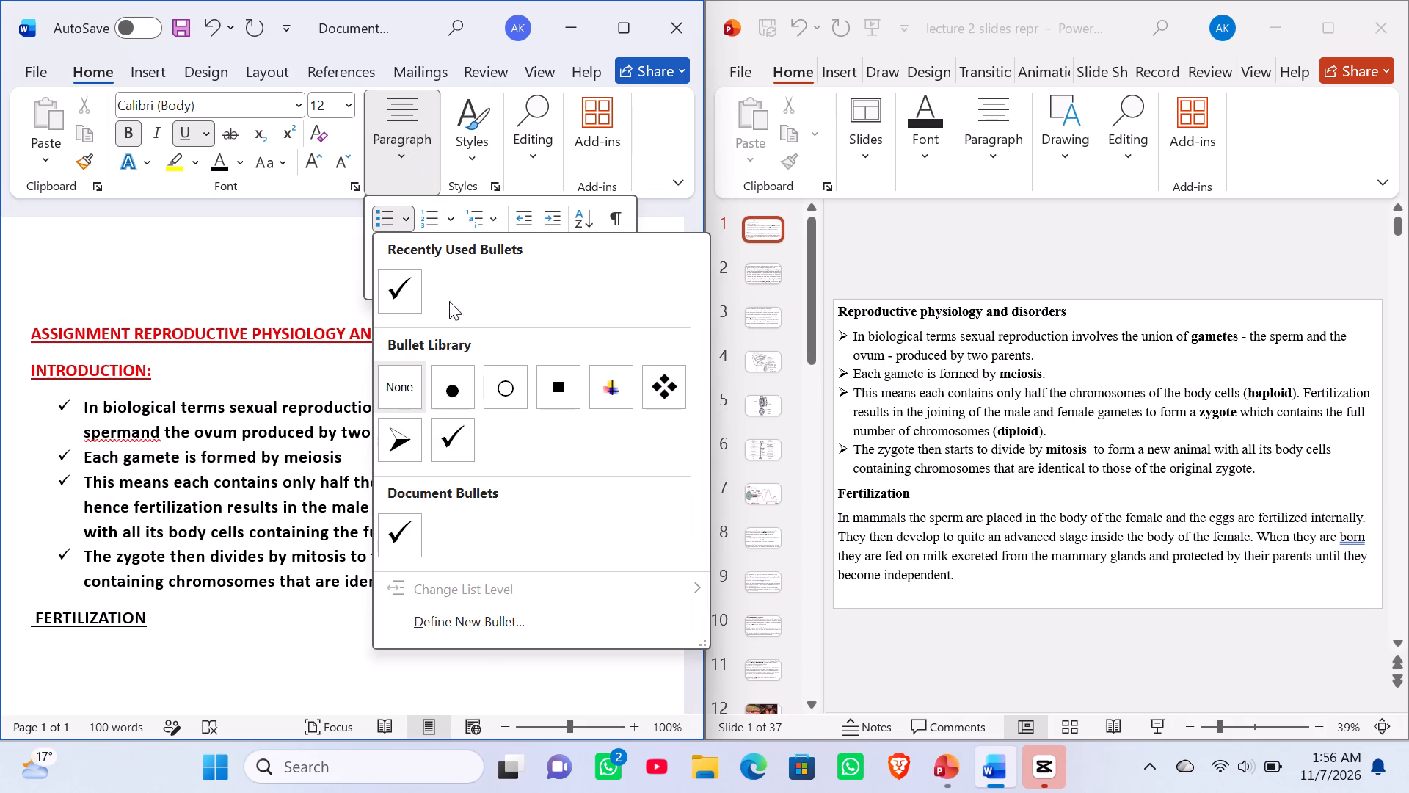
pyautogui.click(399, 438)
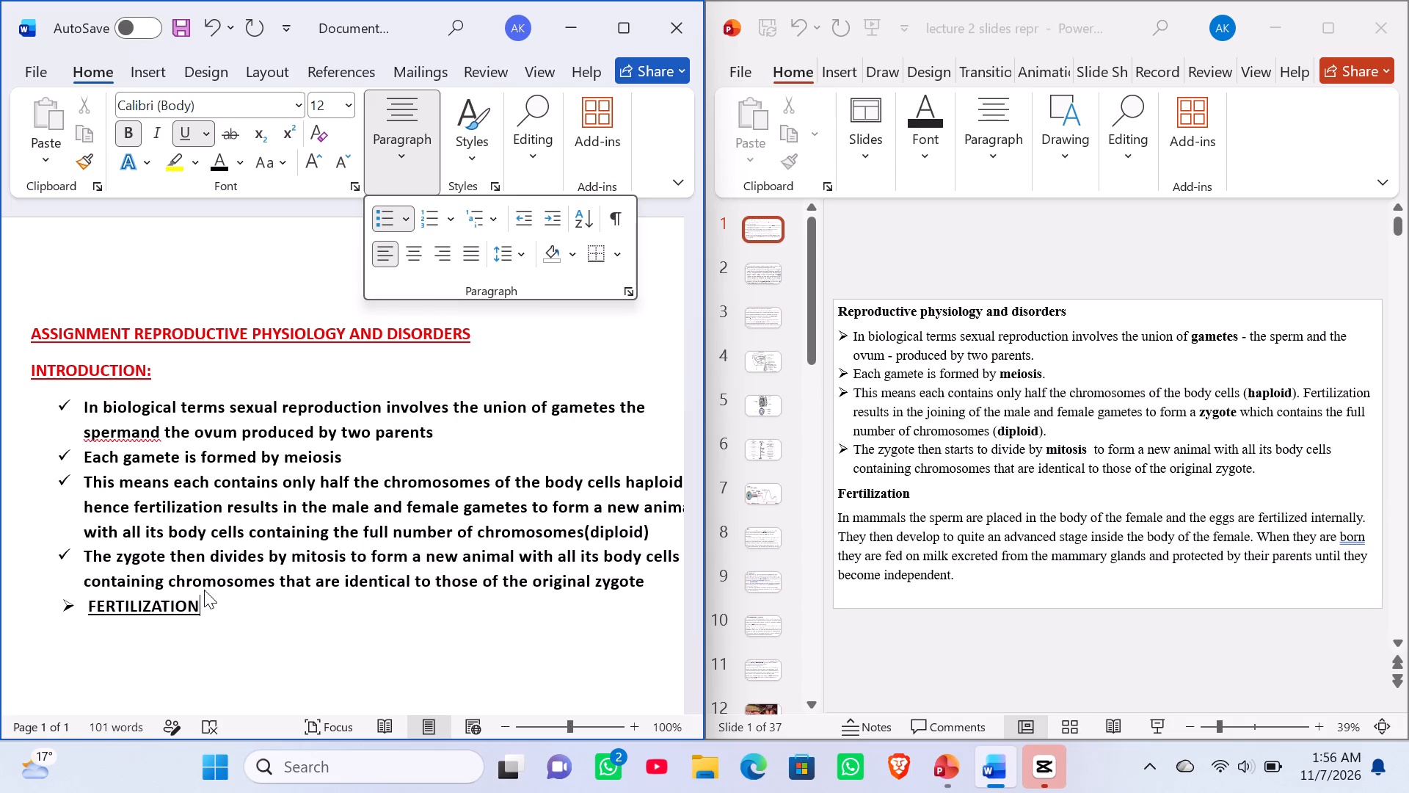
# Start a new arrowhead-bulleted line directly below the FERTILIZATION heading.
pyautogui.press('Return')
pyautogui.press('Return')
pyautogui.press('Return')
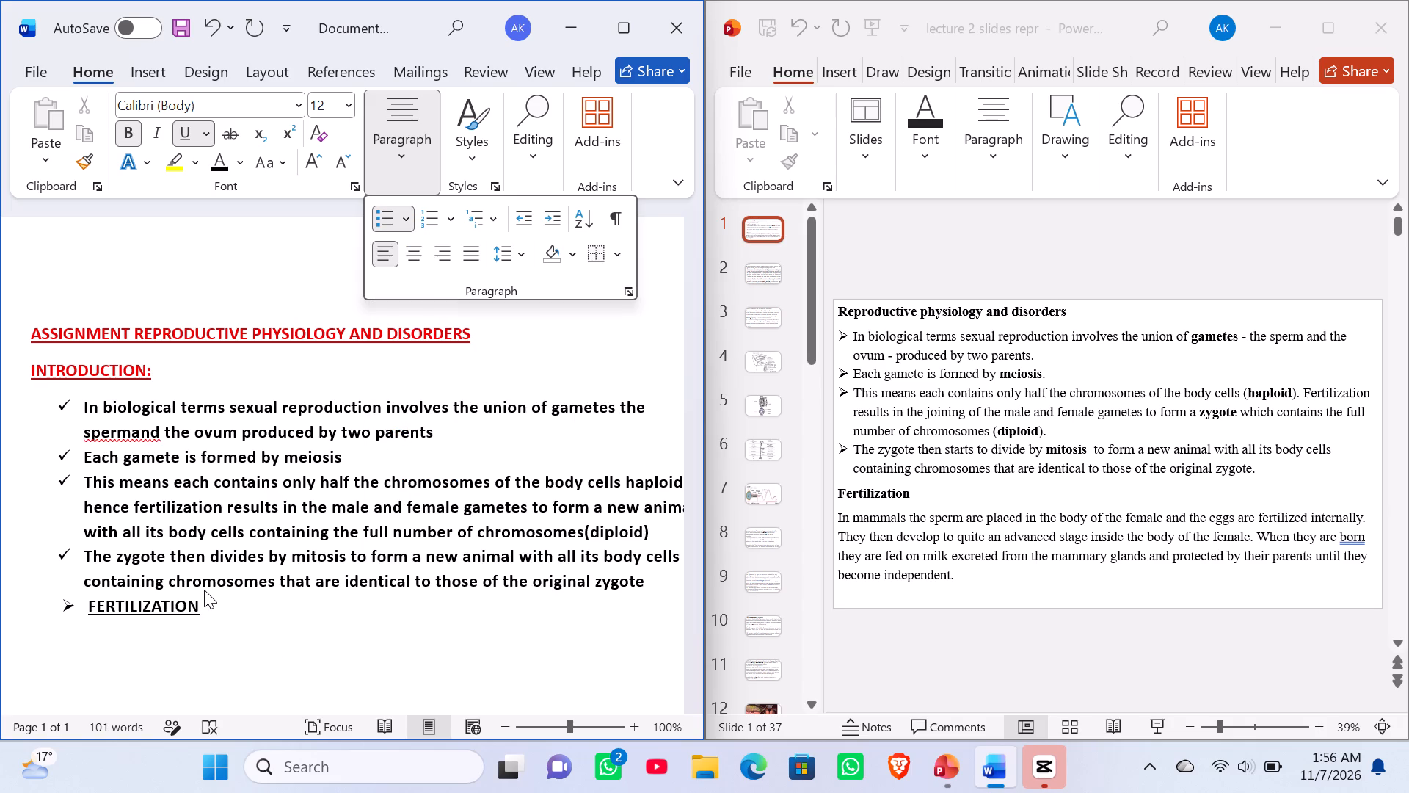
pyautogui.click(204, 590)
pyautogui.press('Return')
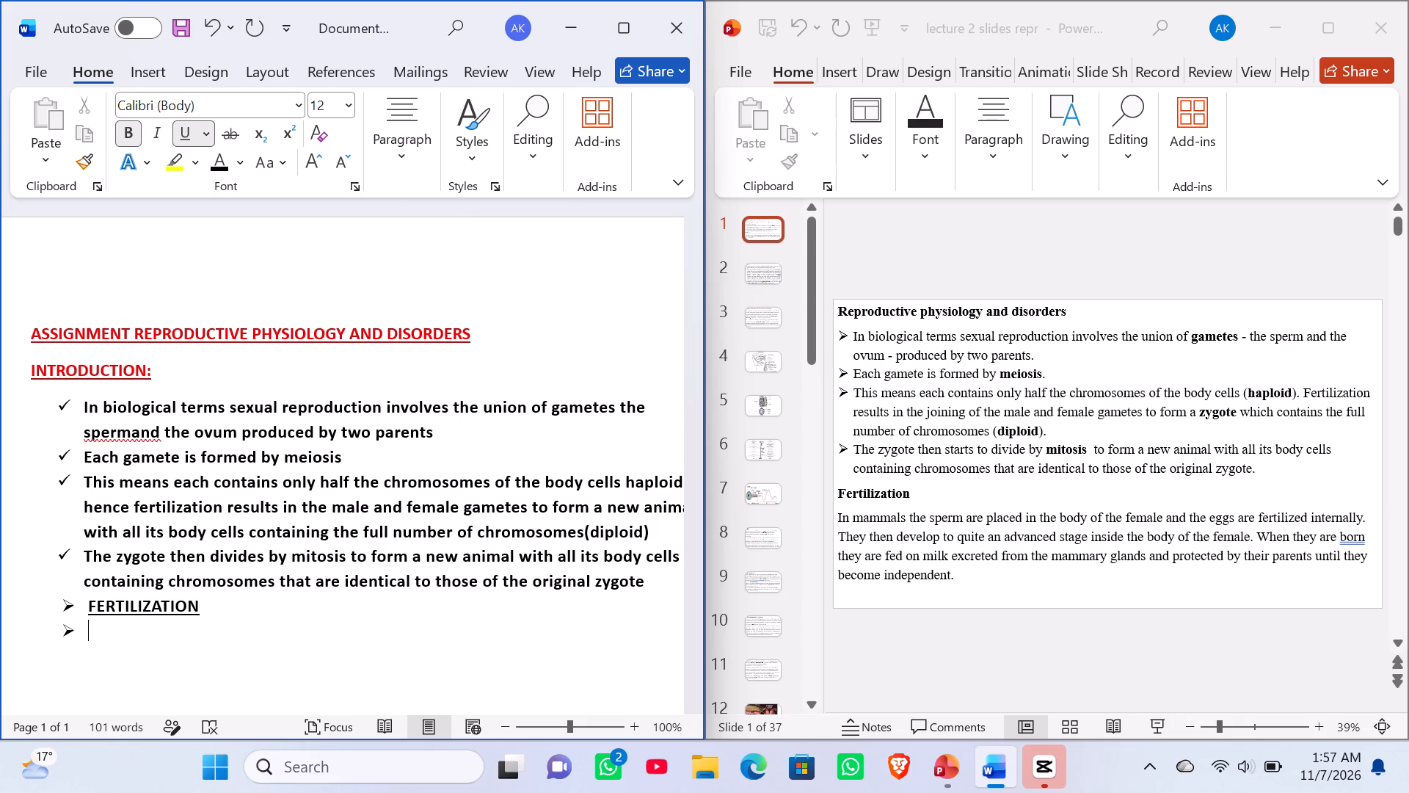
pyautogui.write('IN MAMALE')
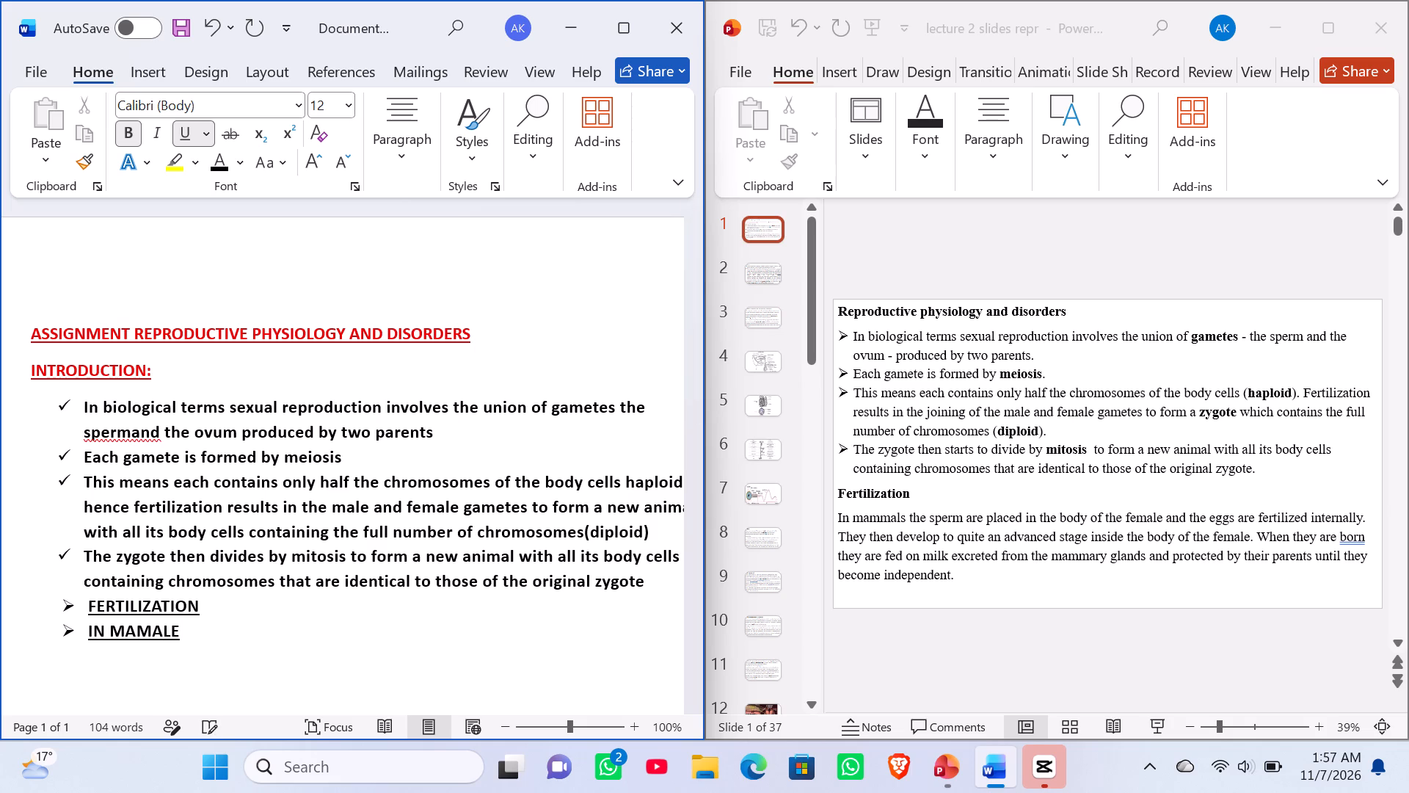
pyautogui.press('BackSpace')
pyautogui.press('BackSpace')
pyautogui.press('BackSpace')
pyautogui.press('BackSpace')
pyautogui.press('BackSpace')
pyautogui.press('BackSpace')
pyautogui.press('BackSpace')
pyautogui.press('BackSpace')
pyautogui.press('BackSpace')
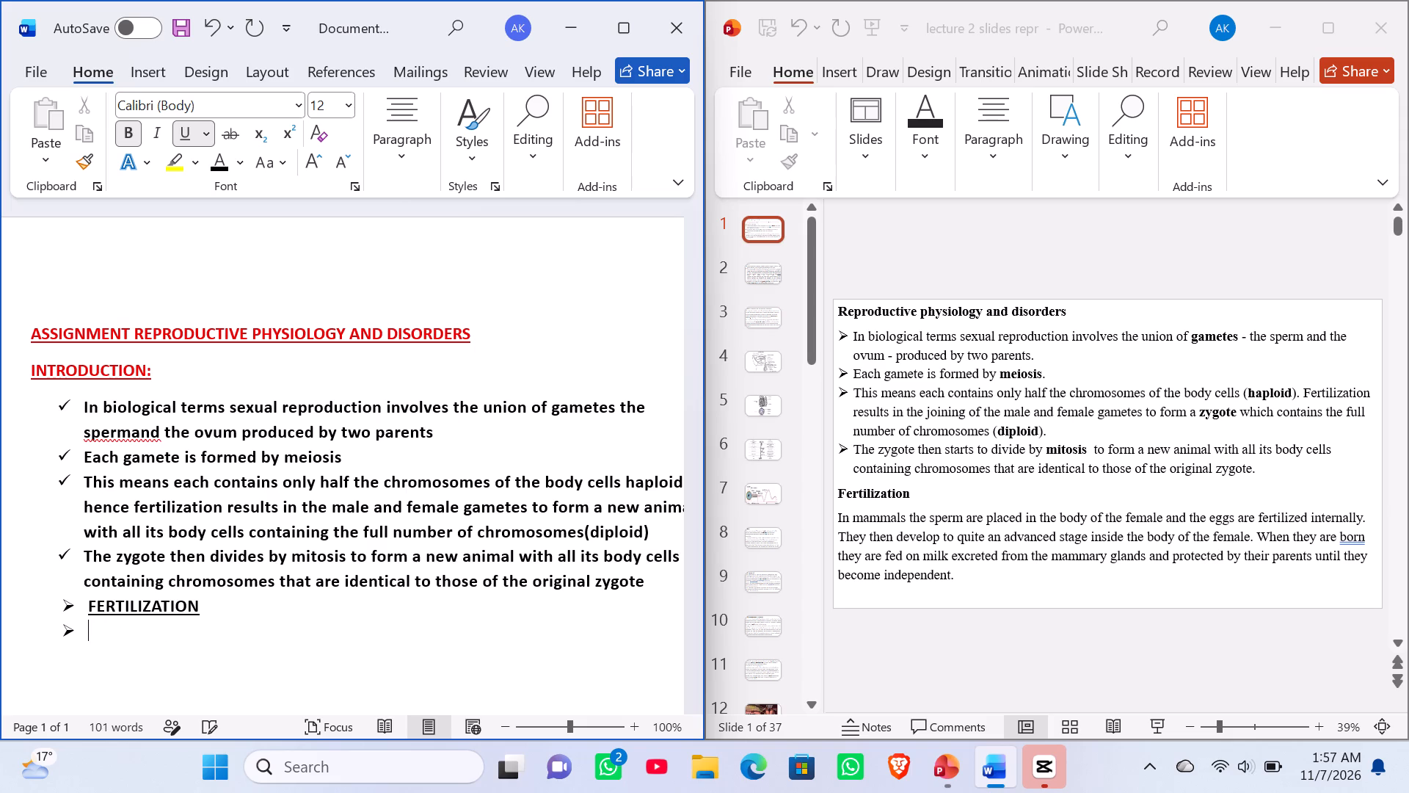
# Begin the bullet below FERTILIZATION in sentence case with "In mammals the sperm are".
pyautogui.press('i')
pyautogui.write('n mammals')
pyautogui.press('space')
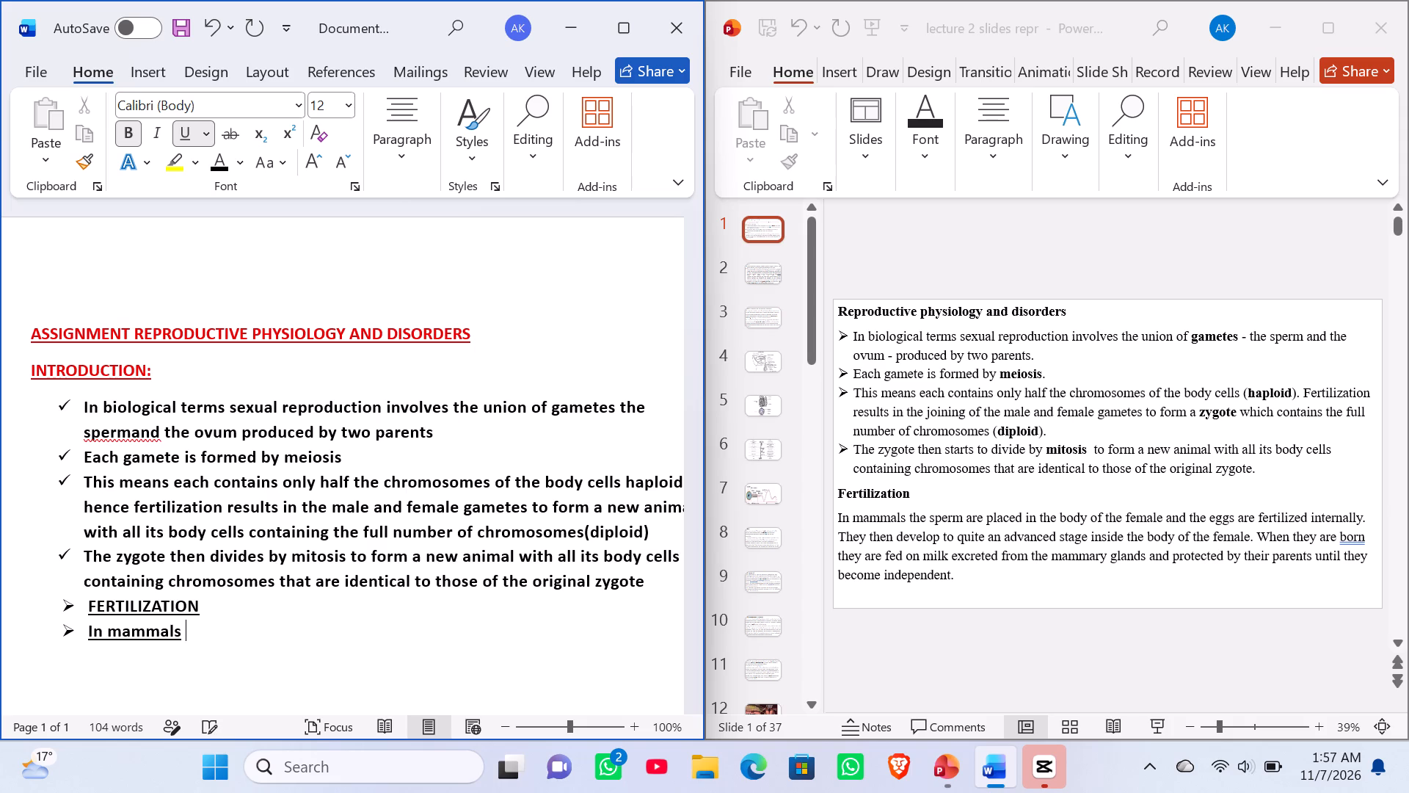
pyautogui.write('the sper,')
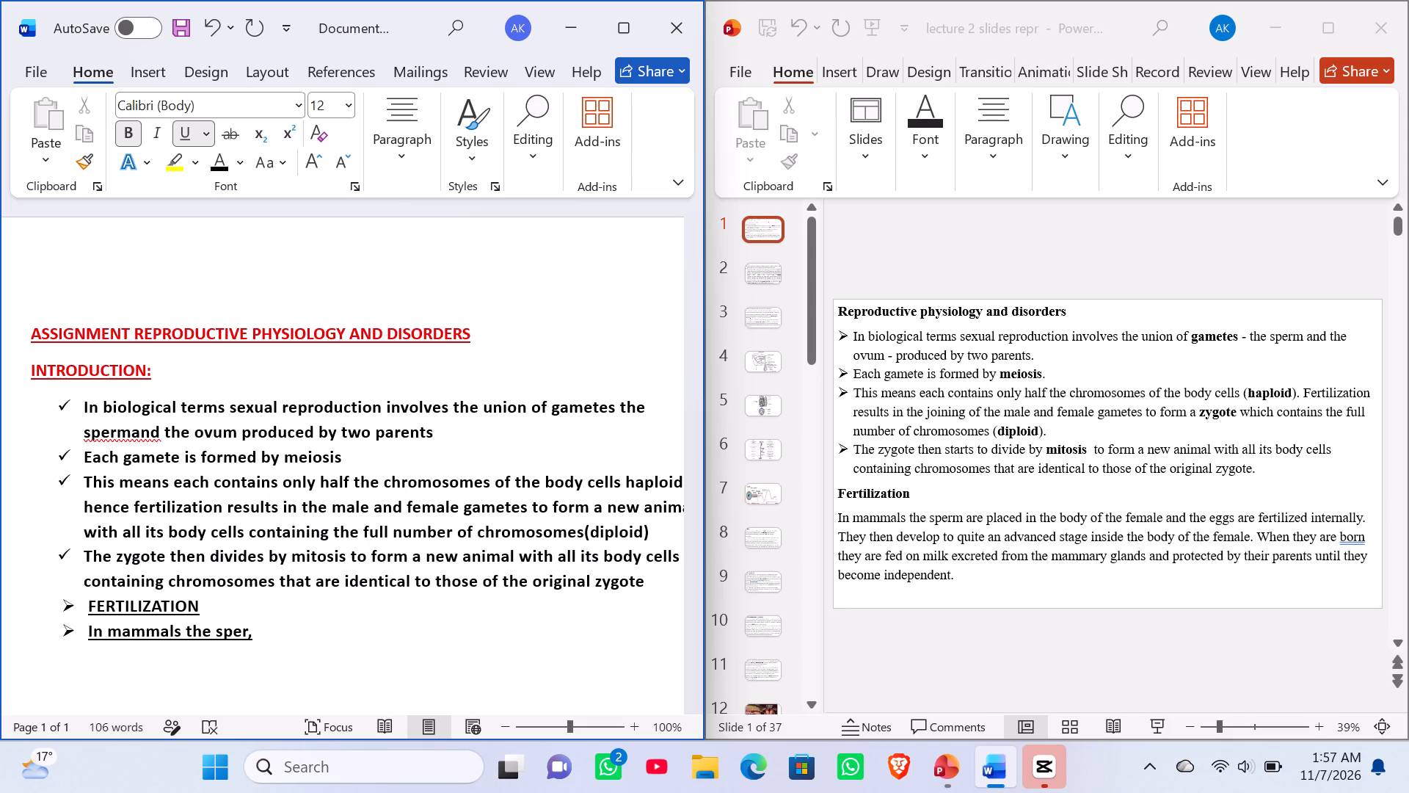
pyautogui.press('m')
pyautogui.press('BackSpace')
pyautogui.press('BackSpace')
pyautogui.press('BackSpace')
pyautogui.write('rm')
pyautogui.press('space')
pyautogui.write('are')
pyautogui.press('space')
# Continue the bullet below the FERTILIZATION heading with "placed in the body".
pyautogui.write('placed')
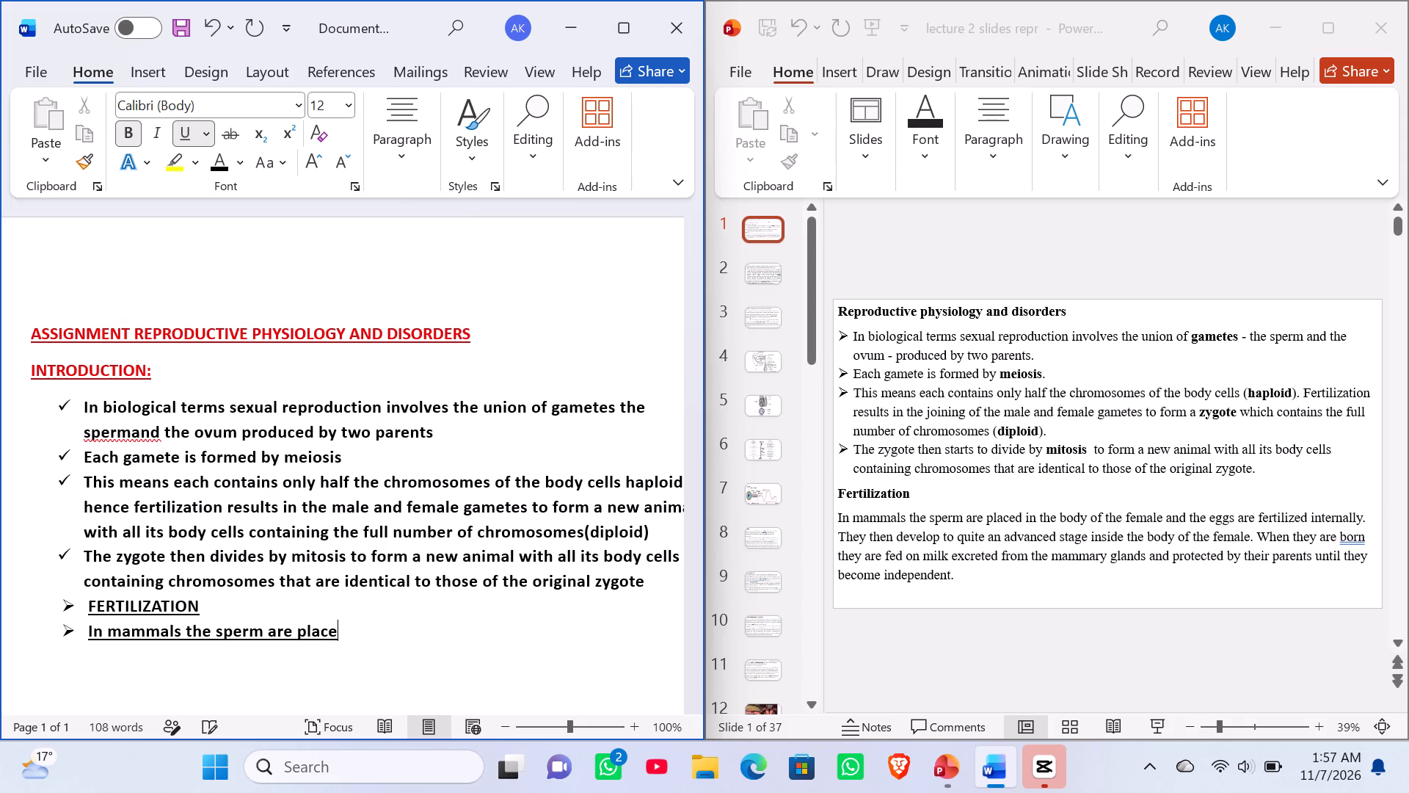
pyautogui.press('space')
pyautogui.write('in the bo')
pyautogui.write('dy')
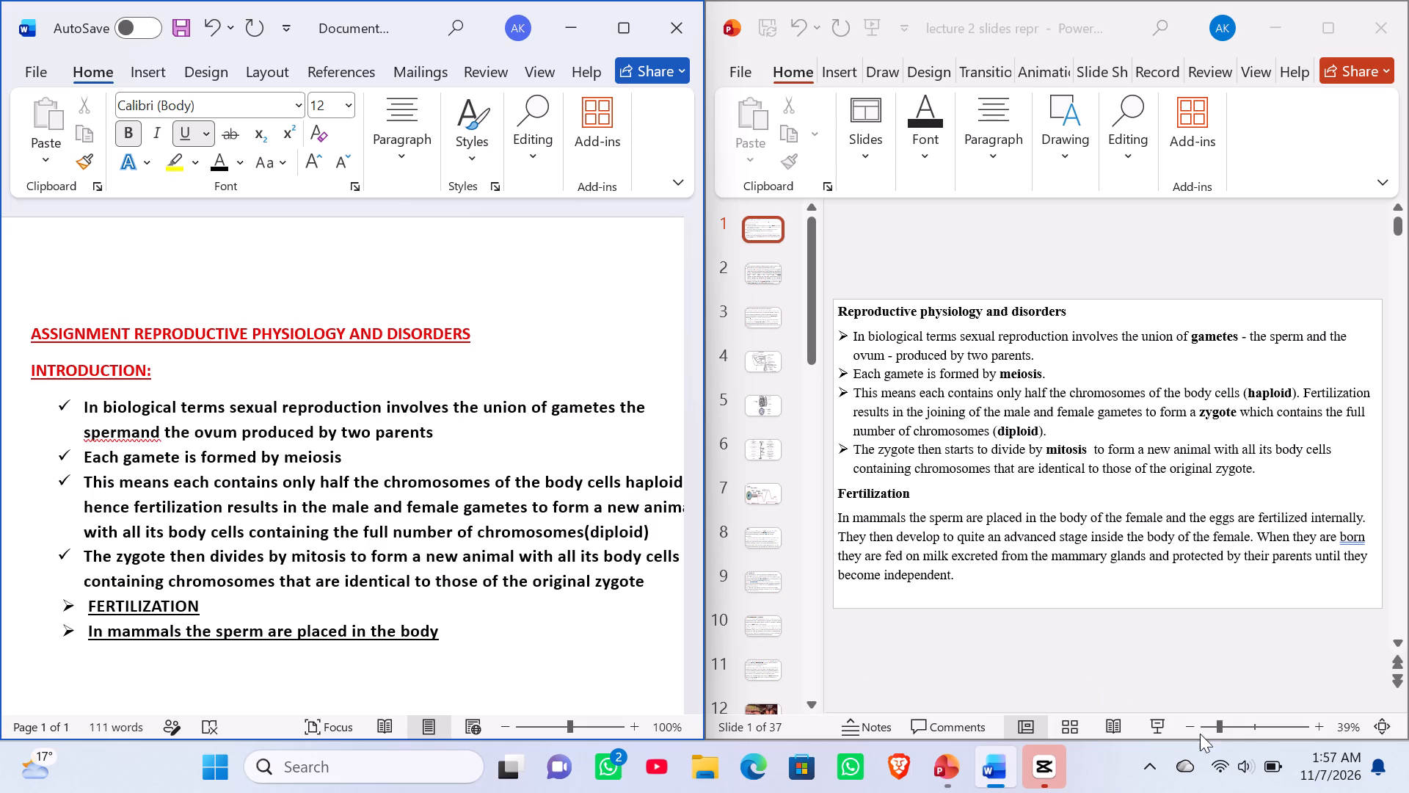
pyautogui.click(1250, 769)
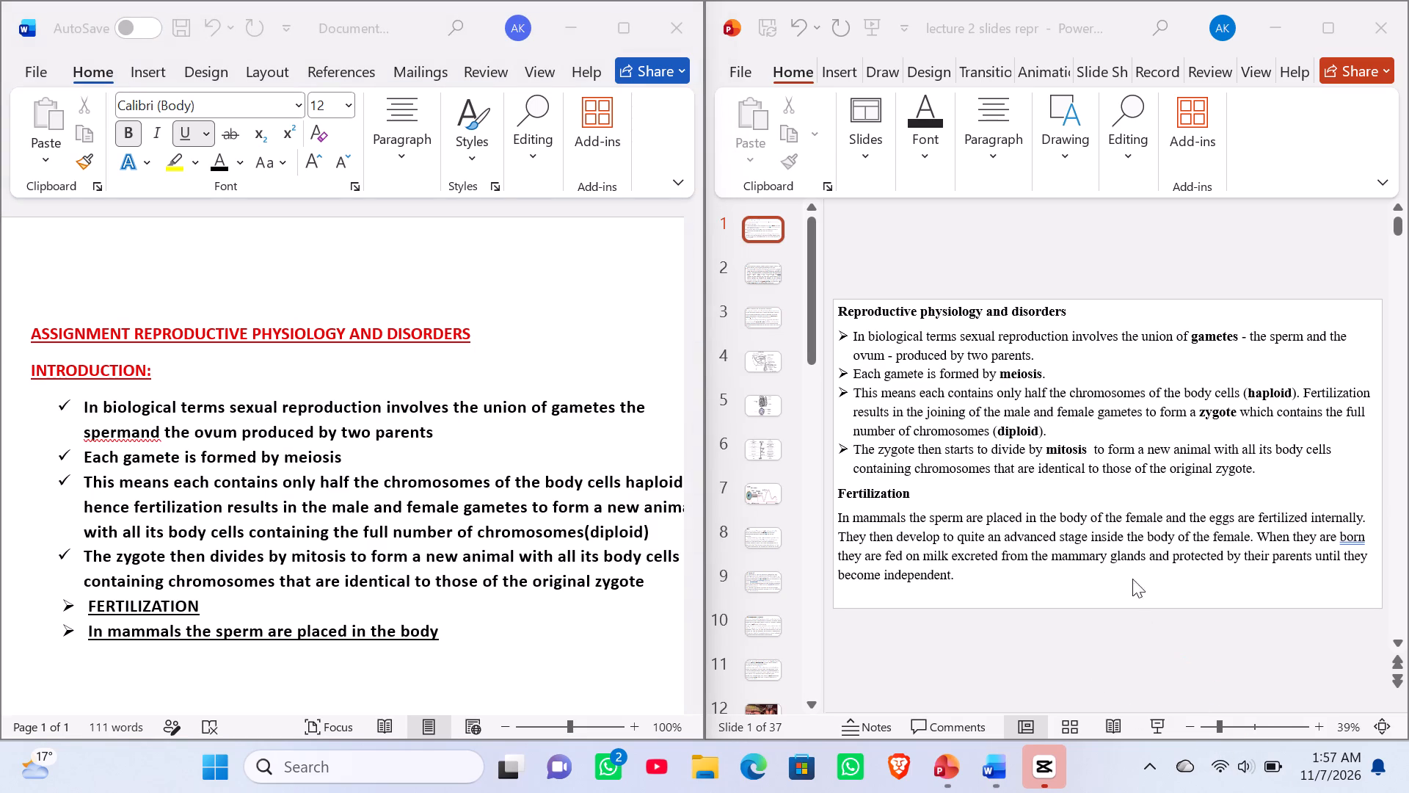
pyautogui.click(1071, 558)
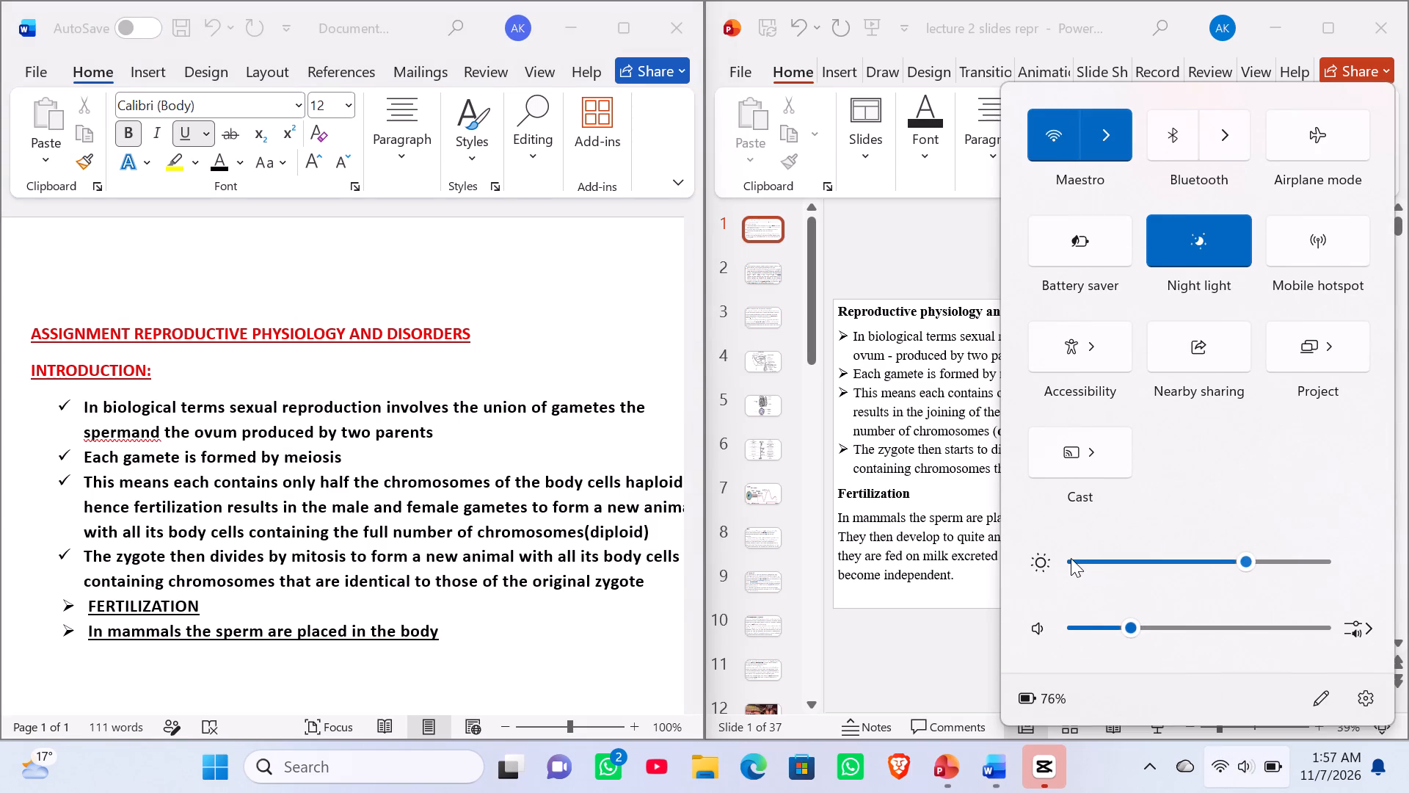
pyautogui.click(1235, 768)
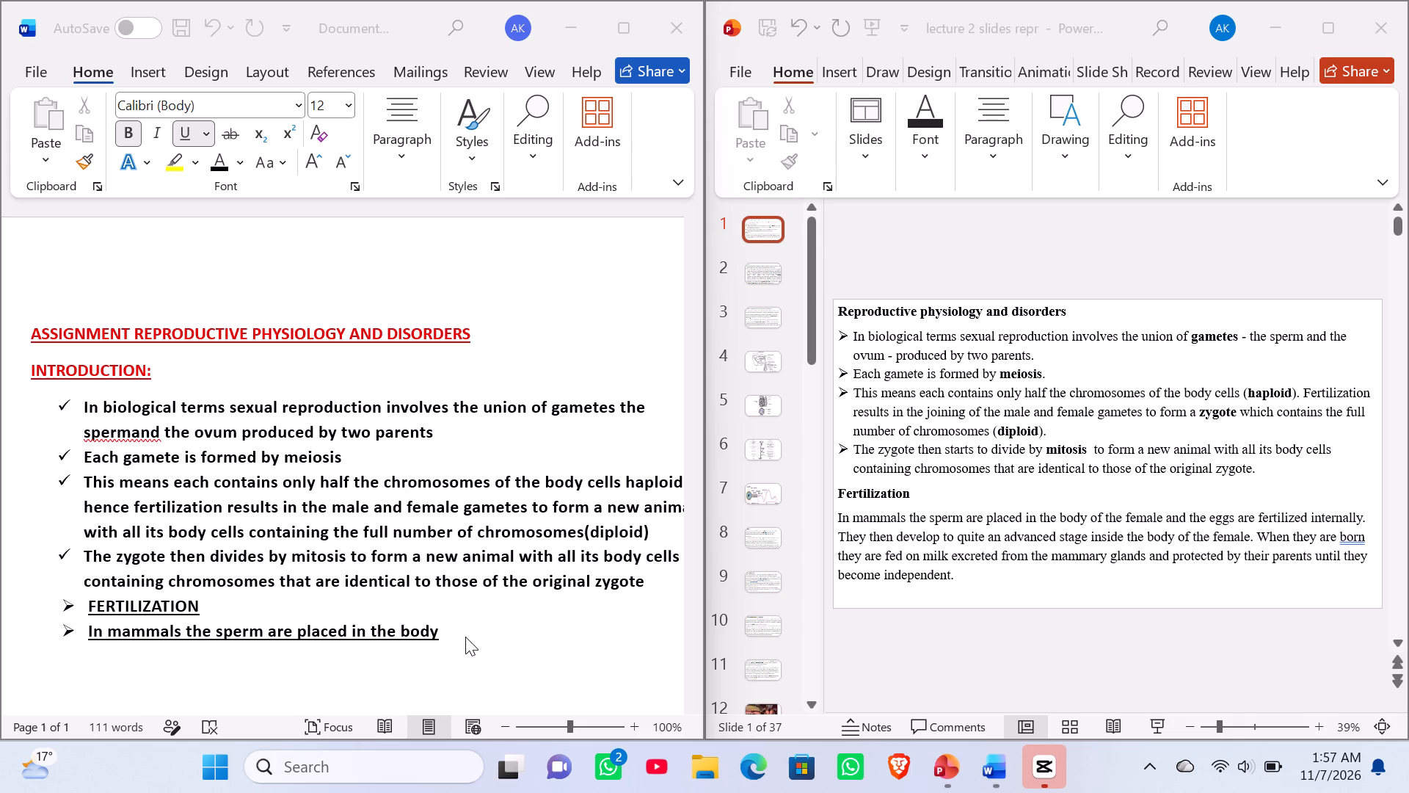
# Add "of the female" at the end of the bullet below the FERTILIZATION heading.
pyautogui.click(448, 618)
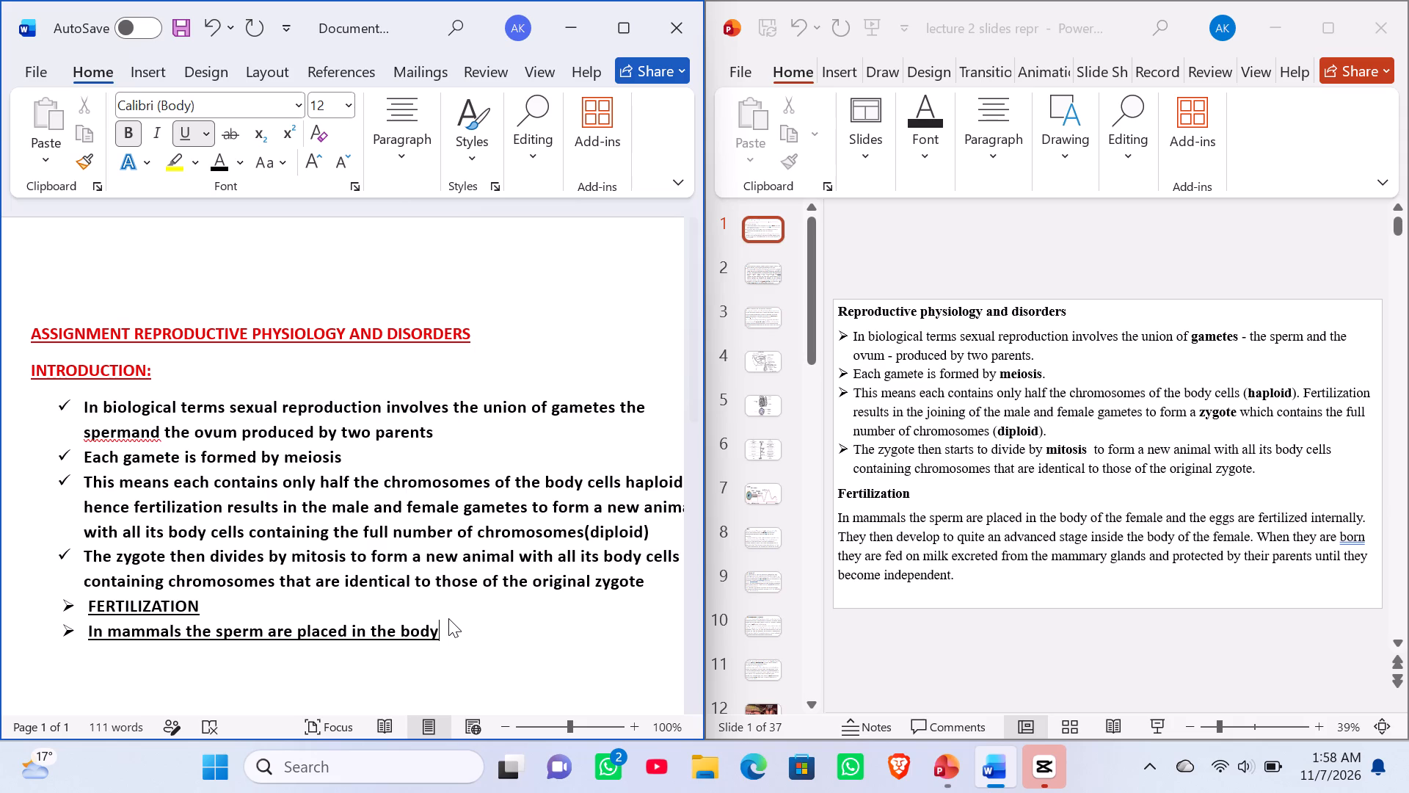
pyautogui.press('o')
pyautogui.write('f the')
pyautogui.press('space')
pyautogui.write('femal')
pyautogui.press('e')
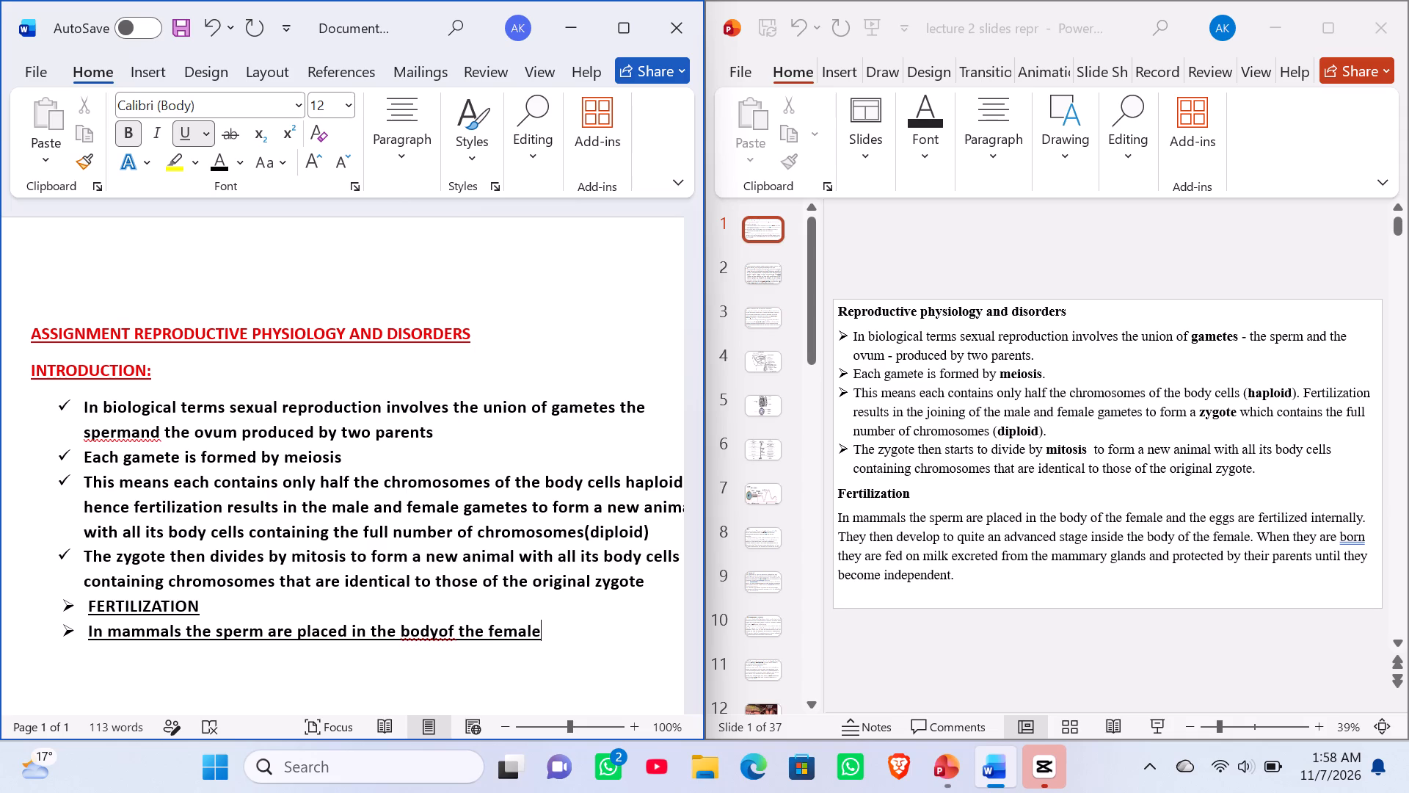
# Continue the fertilization bullet after "the female" with "and the eggs are fertilized internally".
pyautogui.press('space')
pyautogui.write('and')
pyautogui.press('space')
pyautogui.write('the egg')
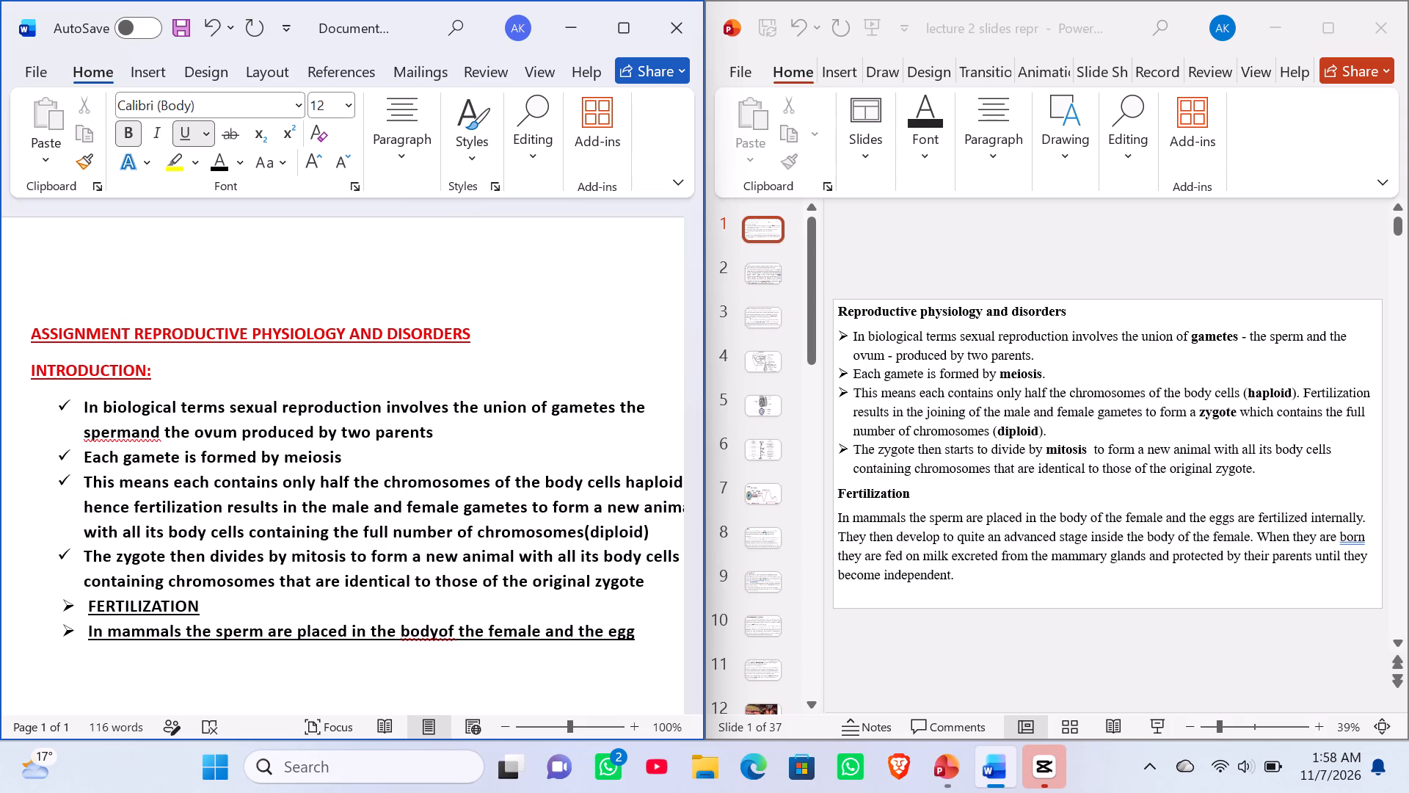
pyautogui.write('s')
pyautogui.press('space')
pyautogui.write('are fertili')
pyautogui.write('ze')
pyautogui.press('d')
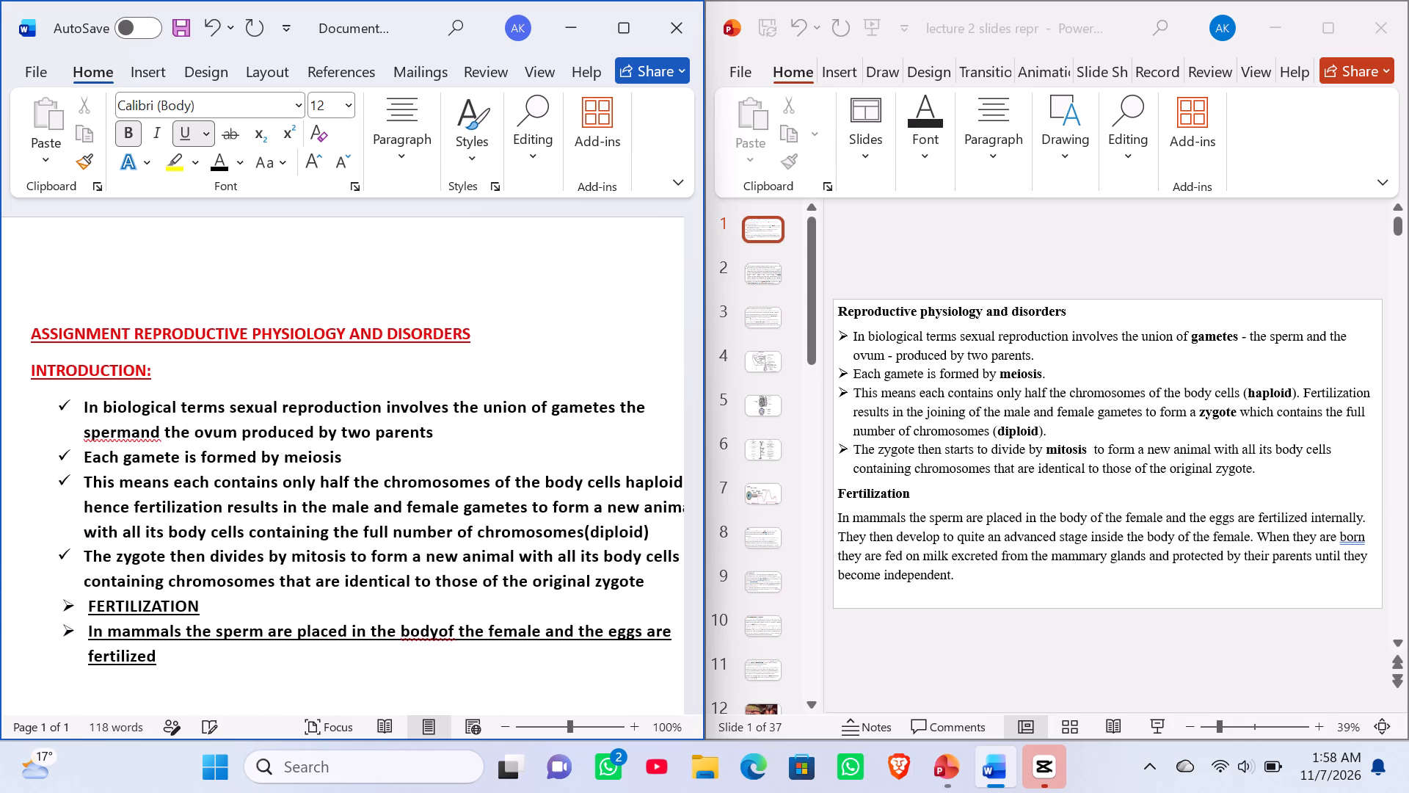
pyautogui.press('space')
pyautogui.write('internally')
pyautogui.press('space')
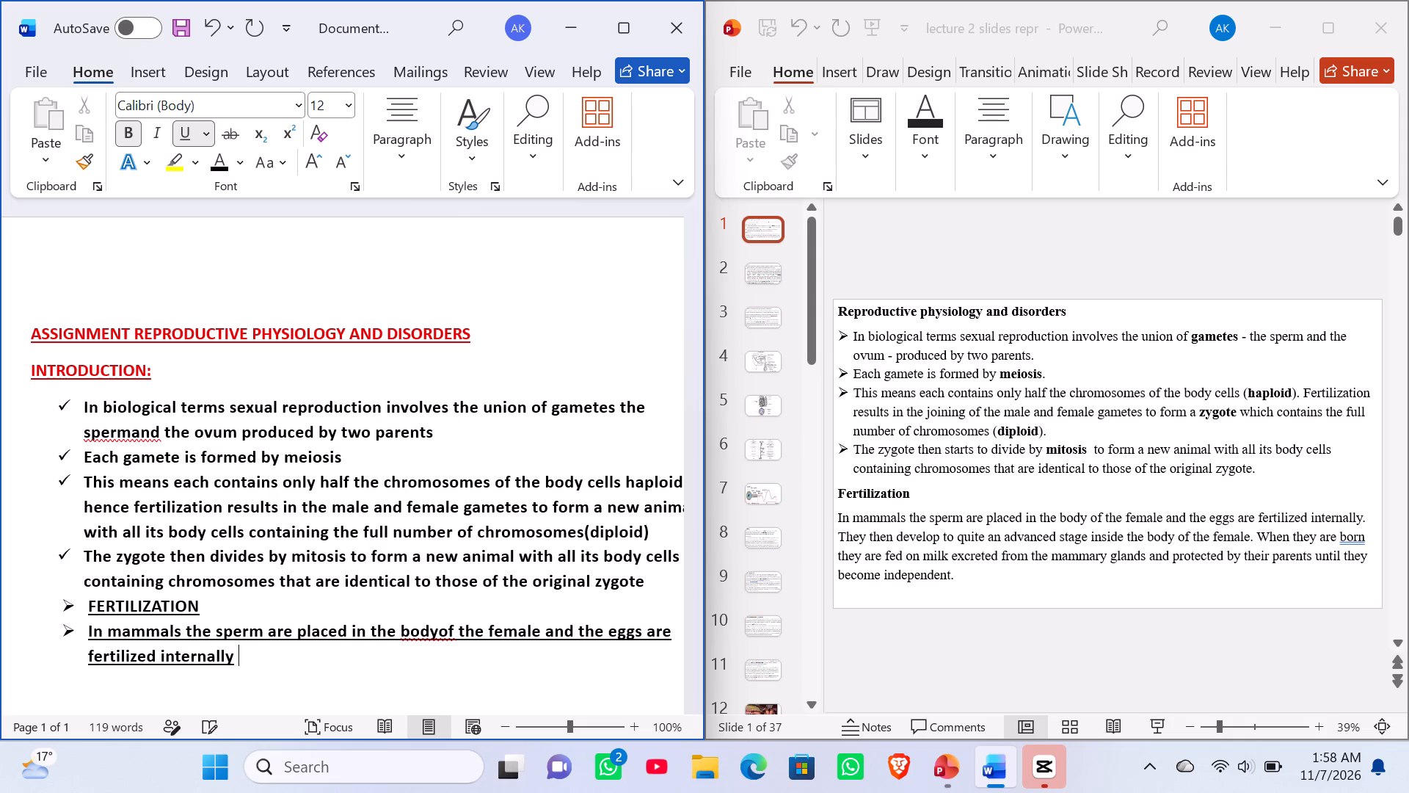
# Continue the fertilization bullet with "they then develop to quite".
pyautogui.write('th')
pyautogui.write('ey then develo')
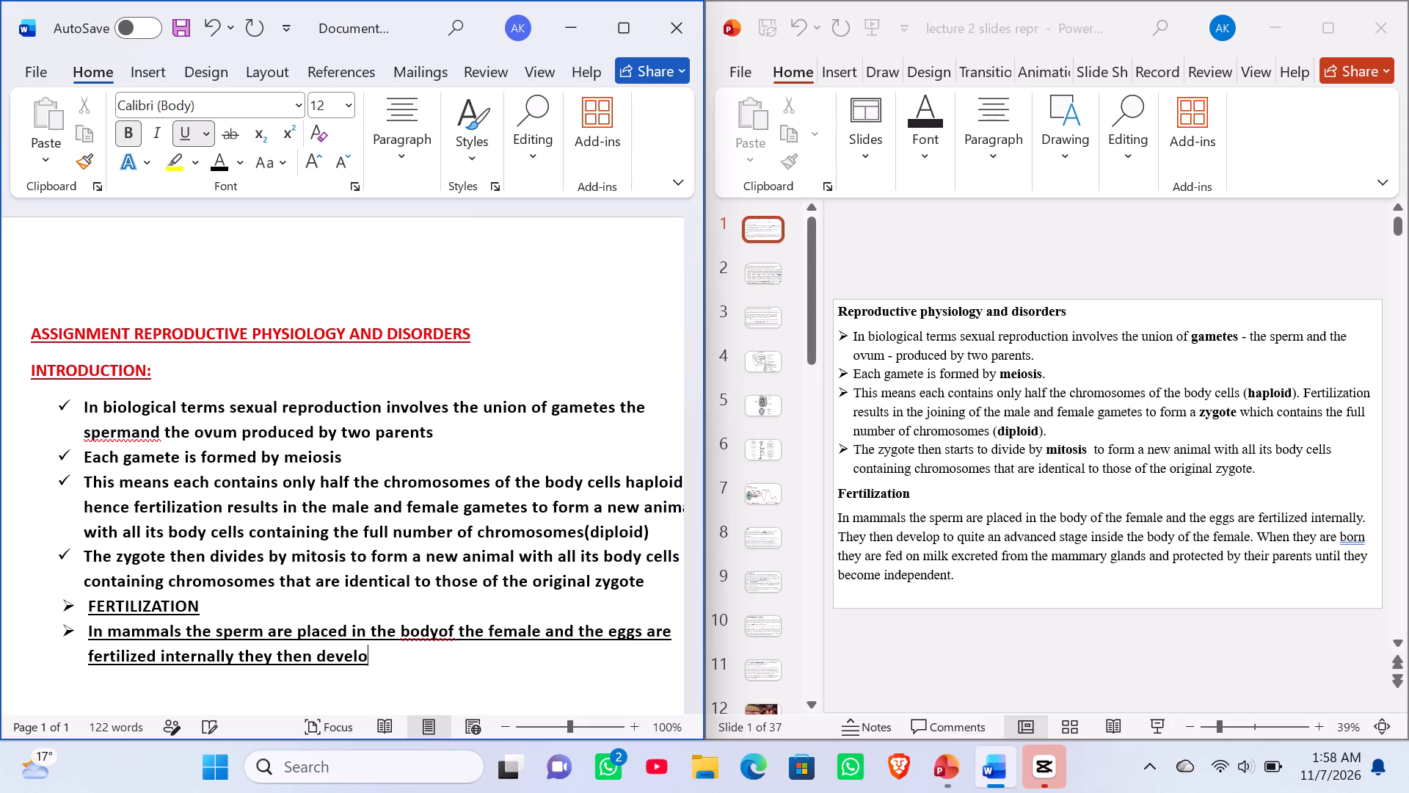
pyautogui.write('p to')
pyautogui.press('space')
pyautogui.write('qi')
pyautogui.press('BackSpace')
pyautogui.write('ui')
pyautogui.press('t')
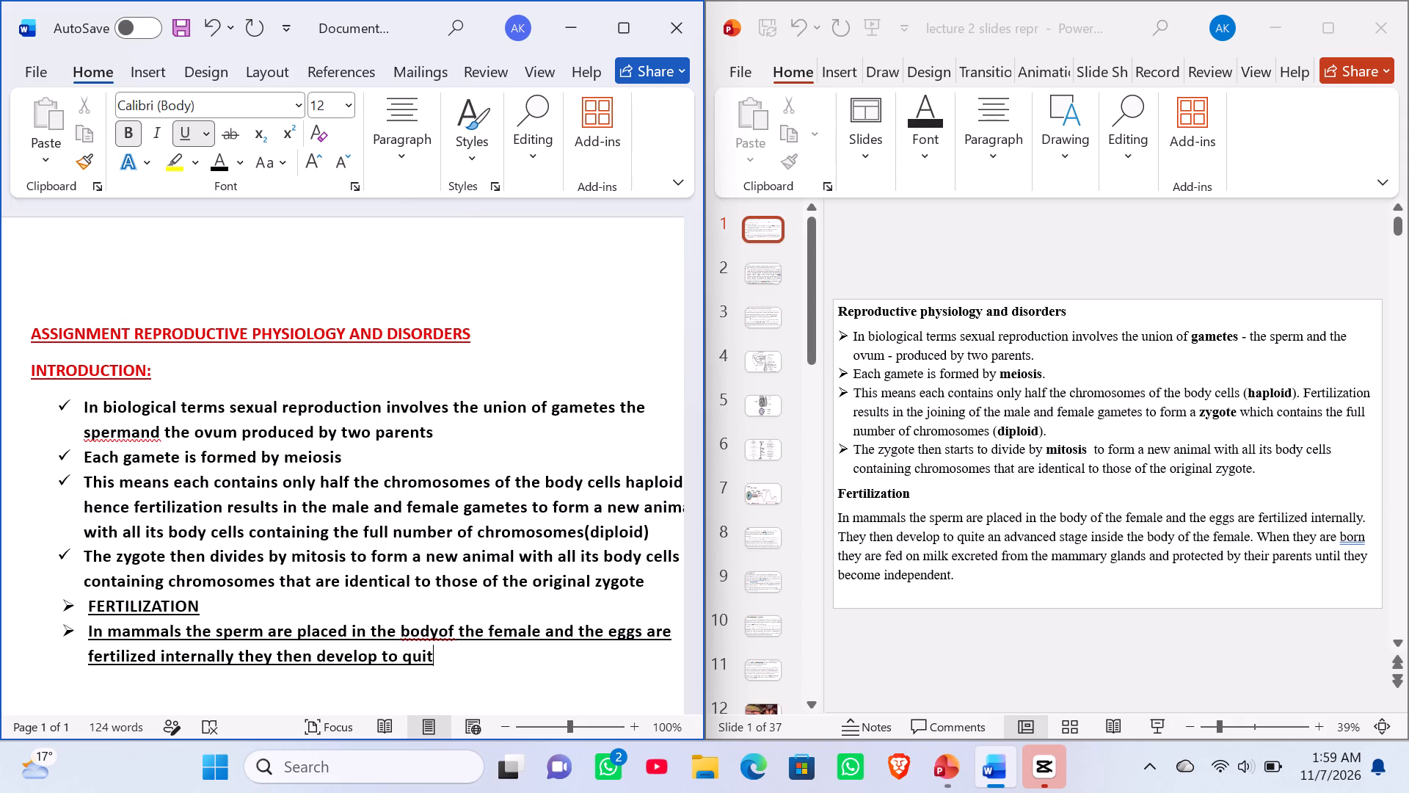
pyautogui.press('e')
# Remove the underline from the whole bullet text below the FERTILIZATION heading, keeping it bold.
pyautogui.click(457, 687)
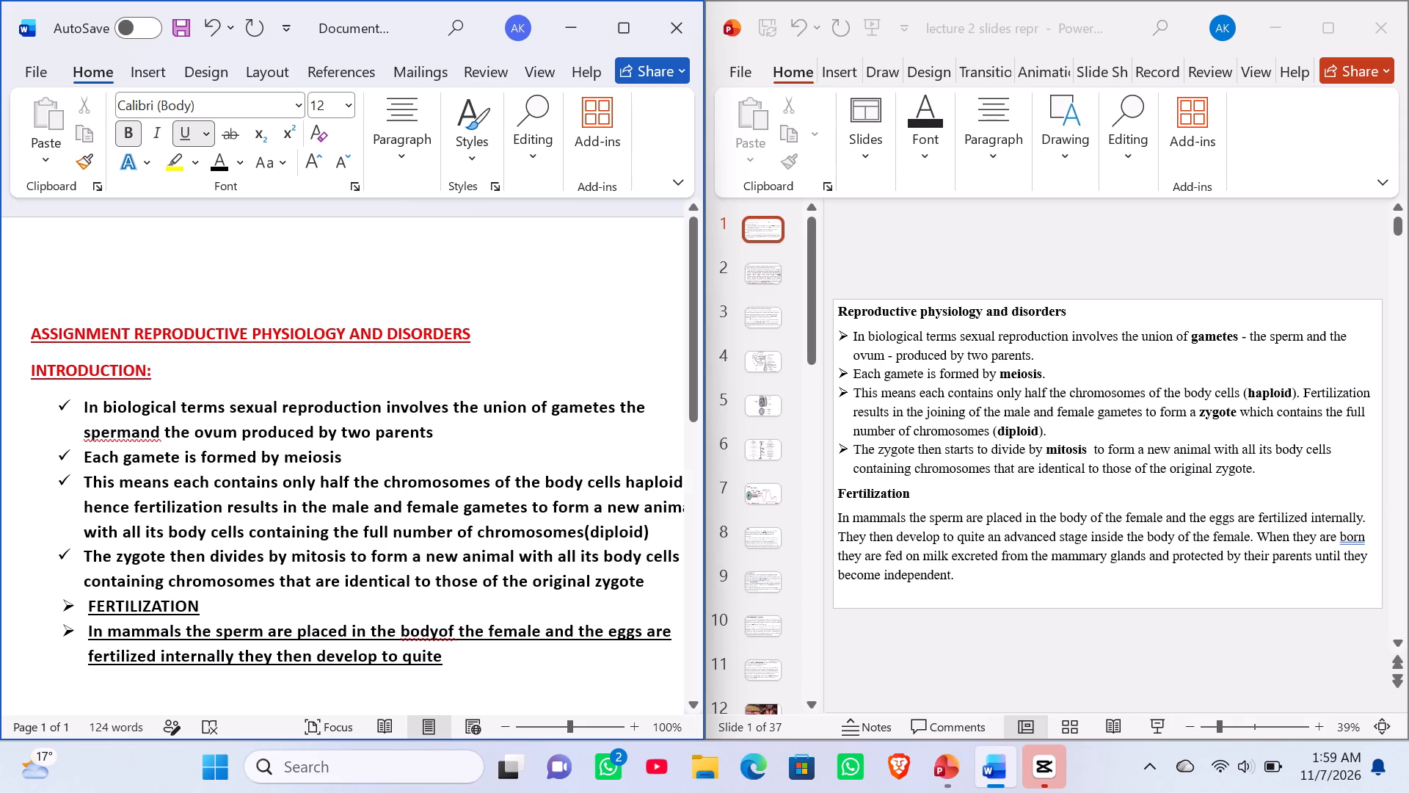
pyautogui.click(465, 659)
pyautogui.doubleClick(465, 659)
pyautogui.moveTo(465, 659); pyautogui.dragTo(491, 646)
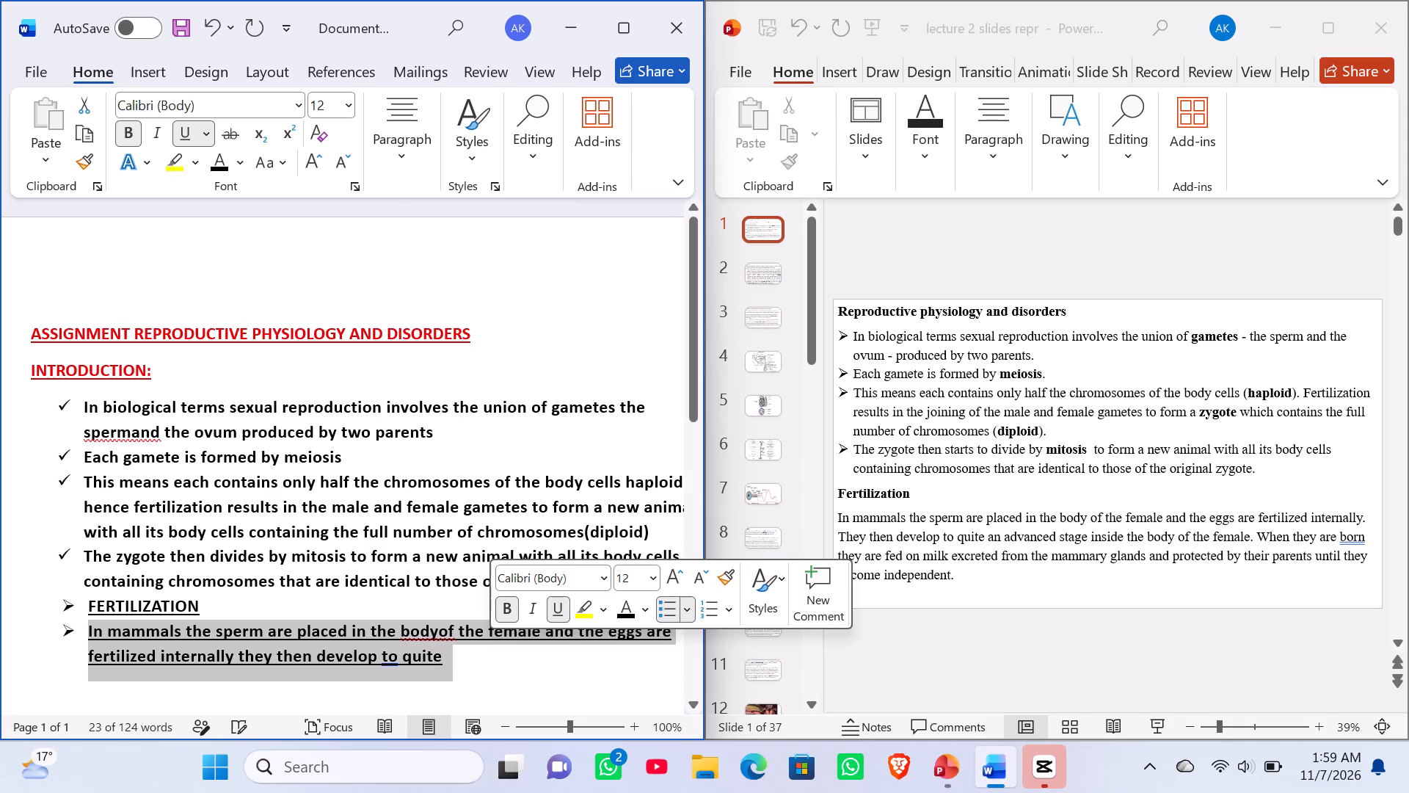
pyautogui.click(557, 611)
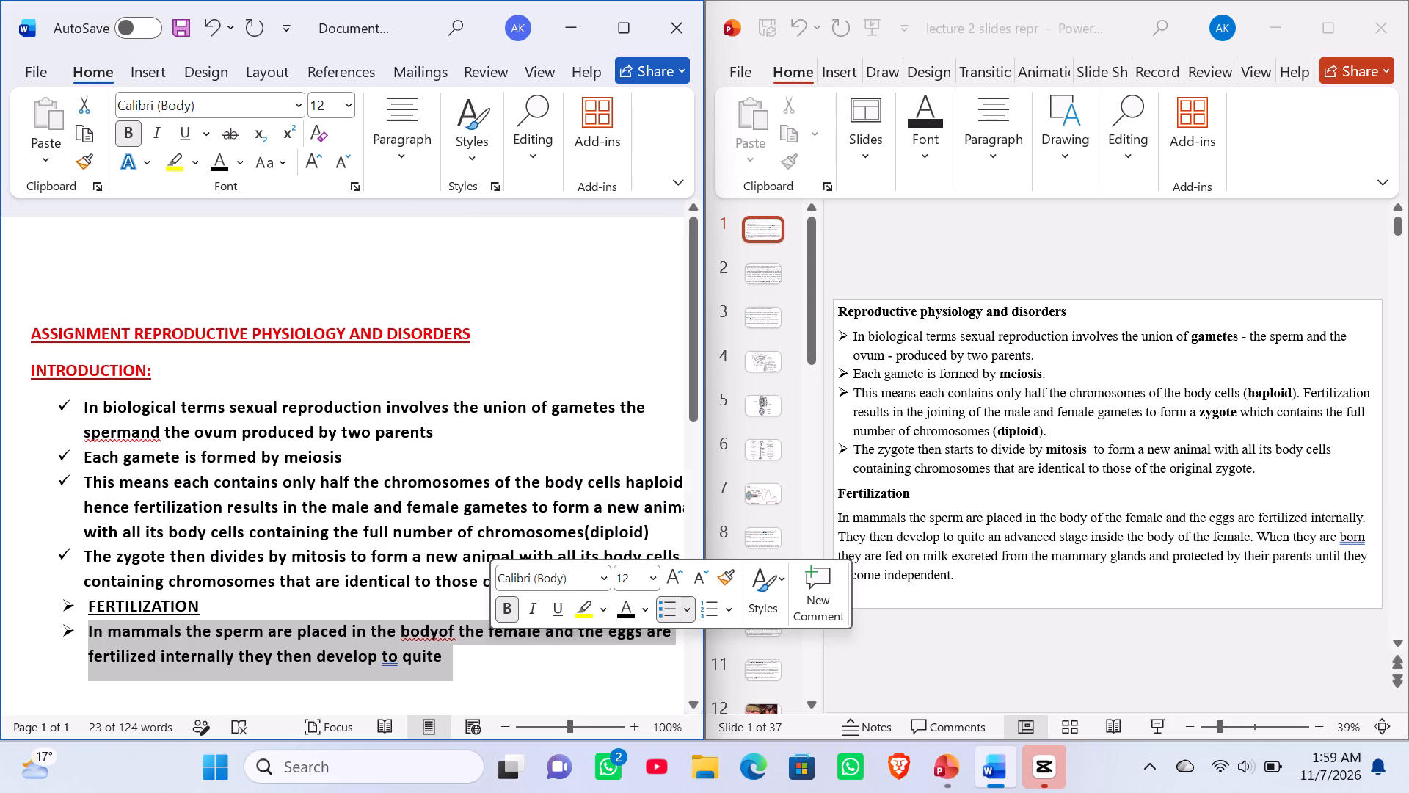
pyautogui.click(467, 654)
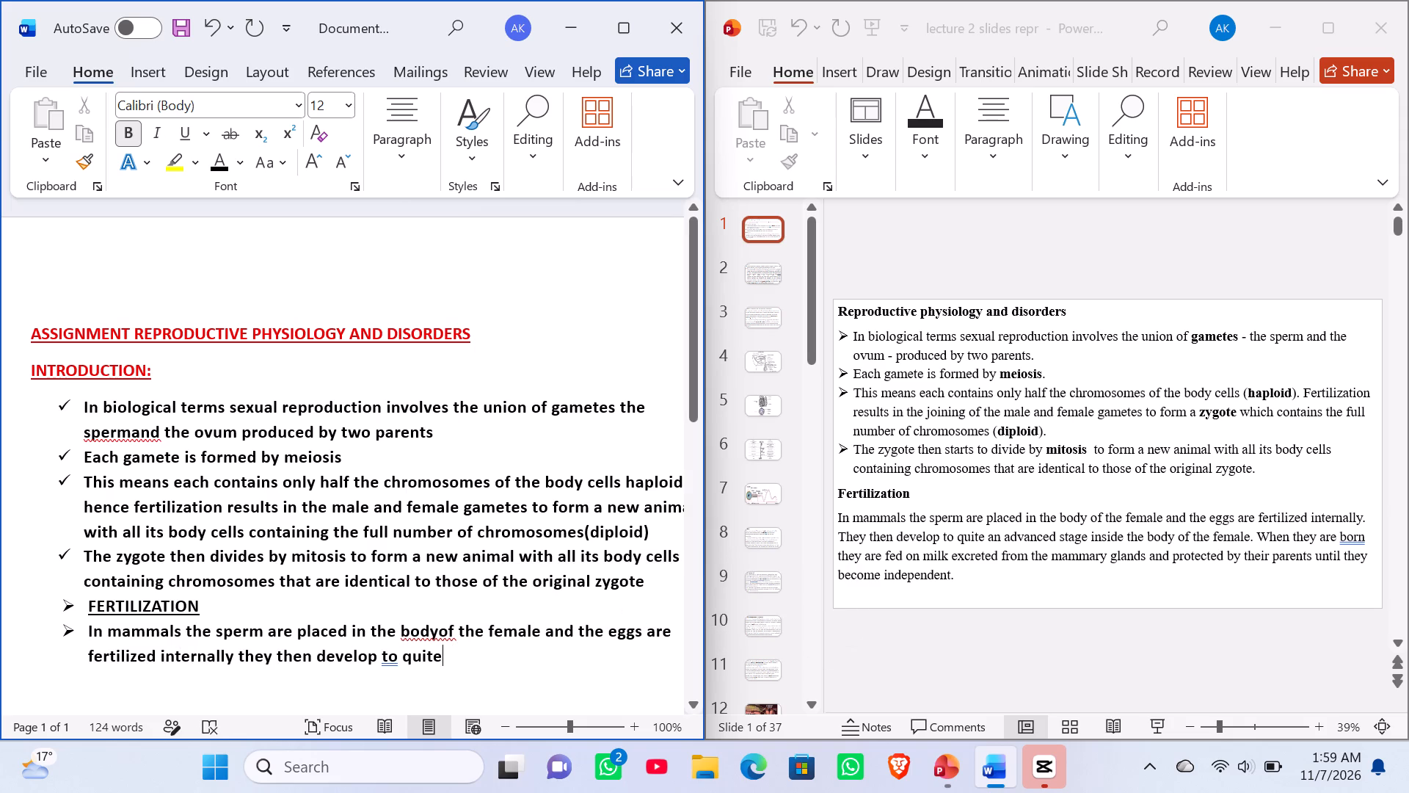
# Complete the fertilization bullet's sentence after "quite" with "an advanced stage inside the body of the female.".
pyautogui.write('an')
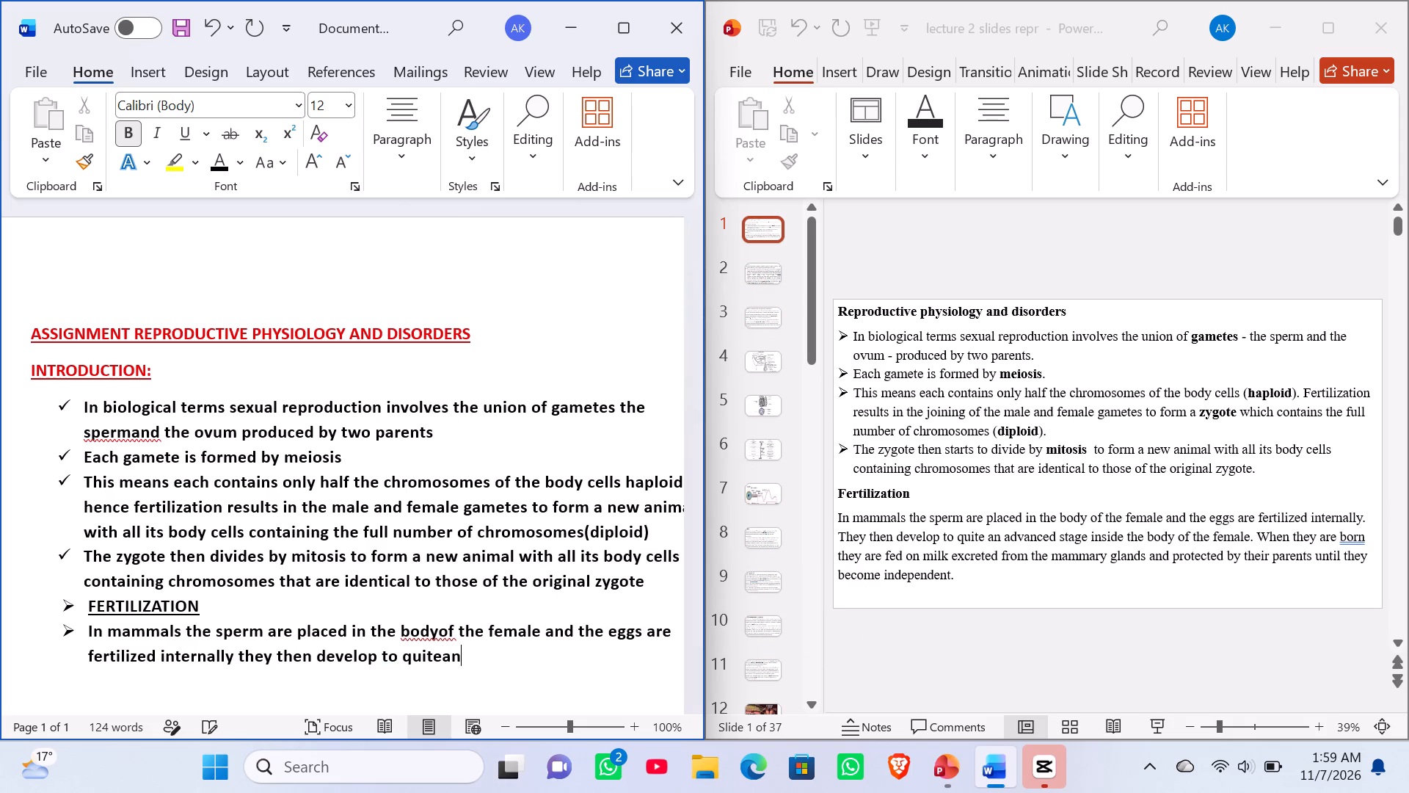
pyautogui.press('BackSpace')
pyautogui.press('BackSpace')
pyautogui.press('space')
pyautogui.write('an advanced')
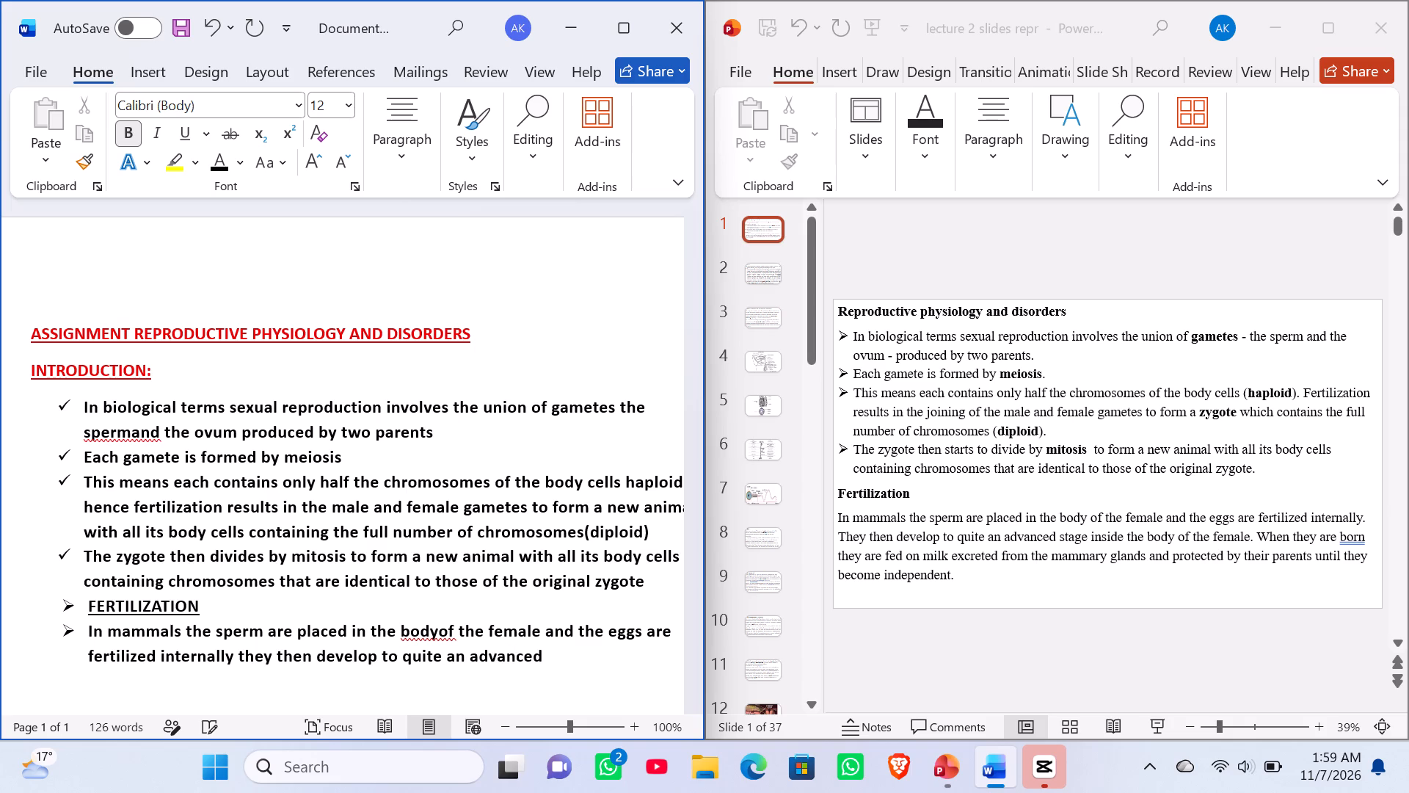
pyautogui.press('space')
pyautogui.write('stages')
pyautogui.press('BackSpace')
pyautogui.press('space')
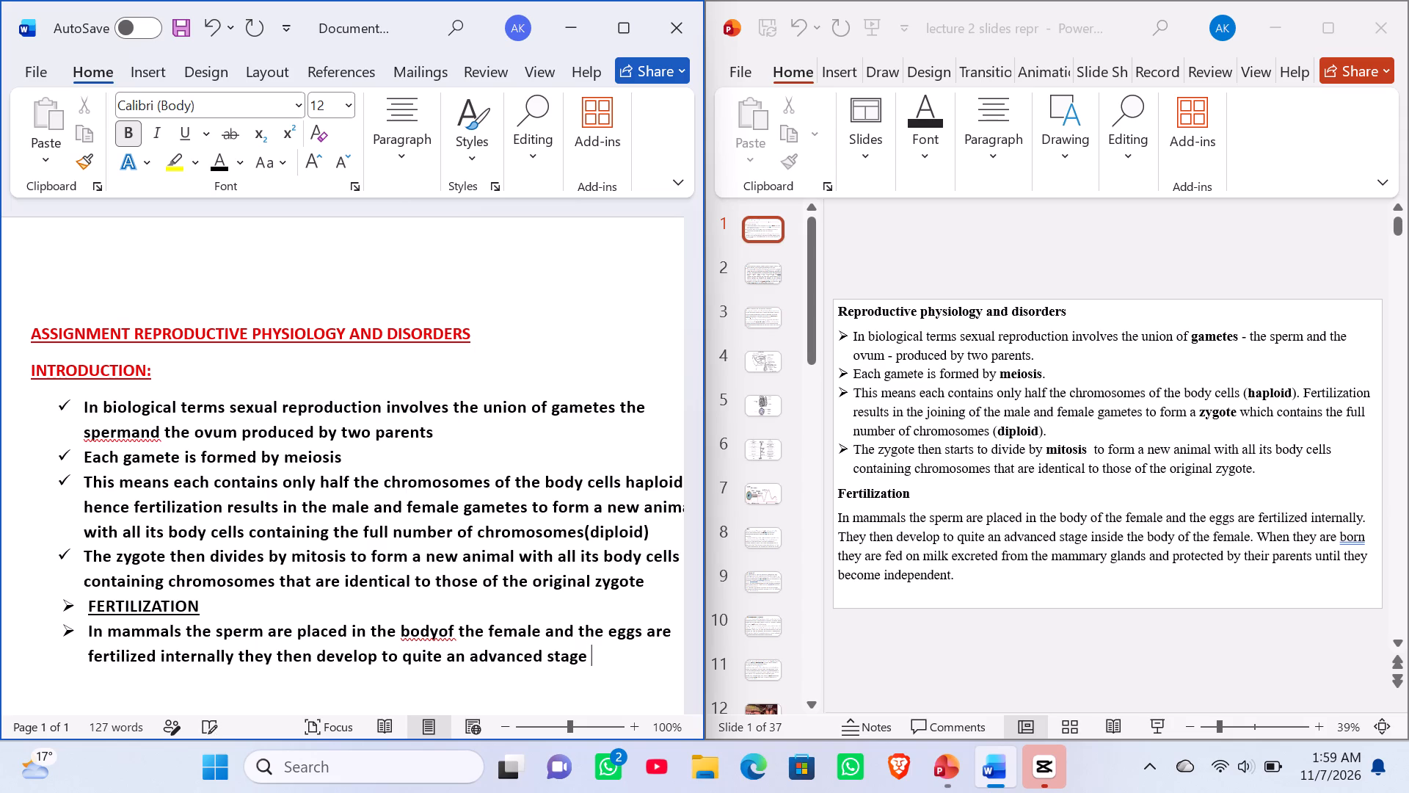
pyautogui.write('inside')
pyautogui.press('space')
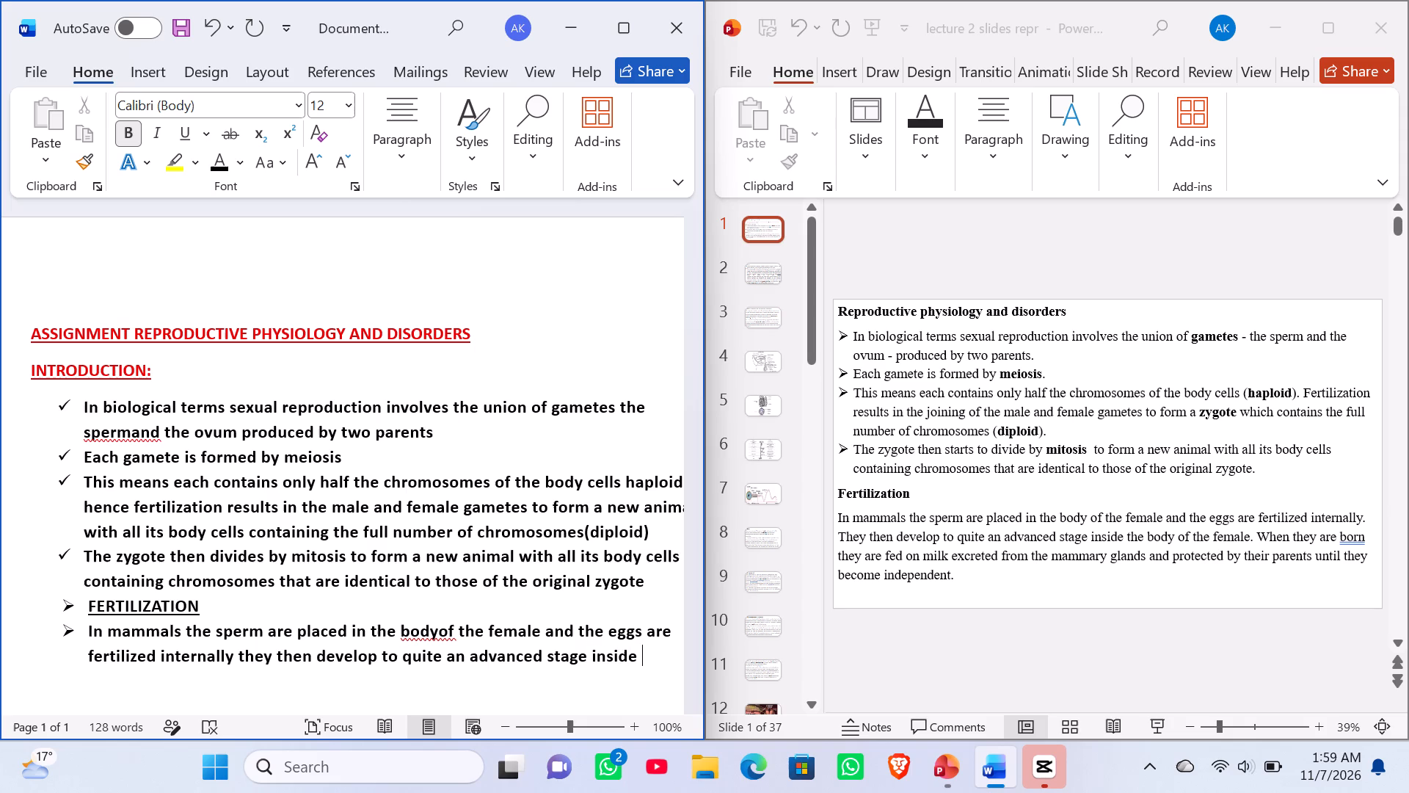
pyautogui.write('the')
pyautogui.press('space')
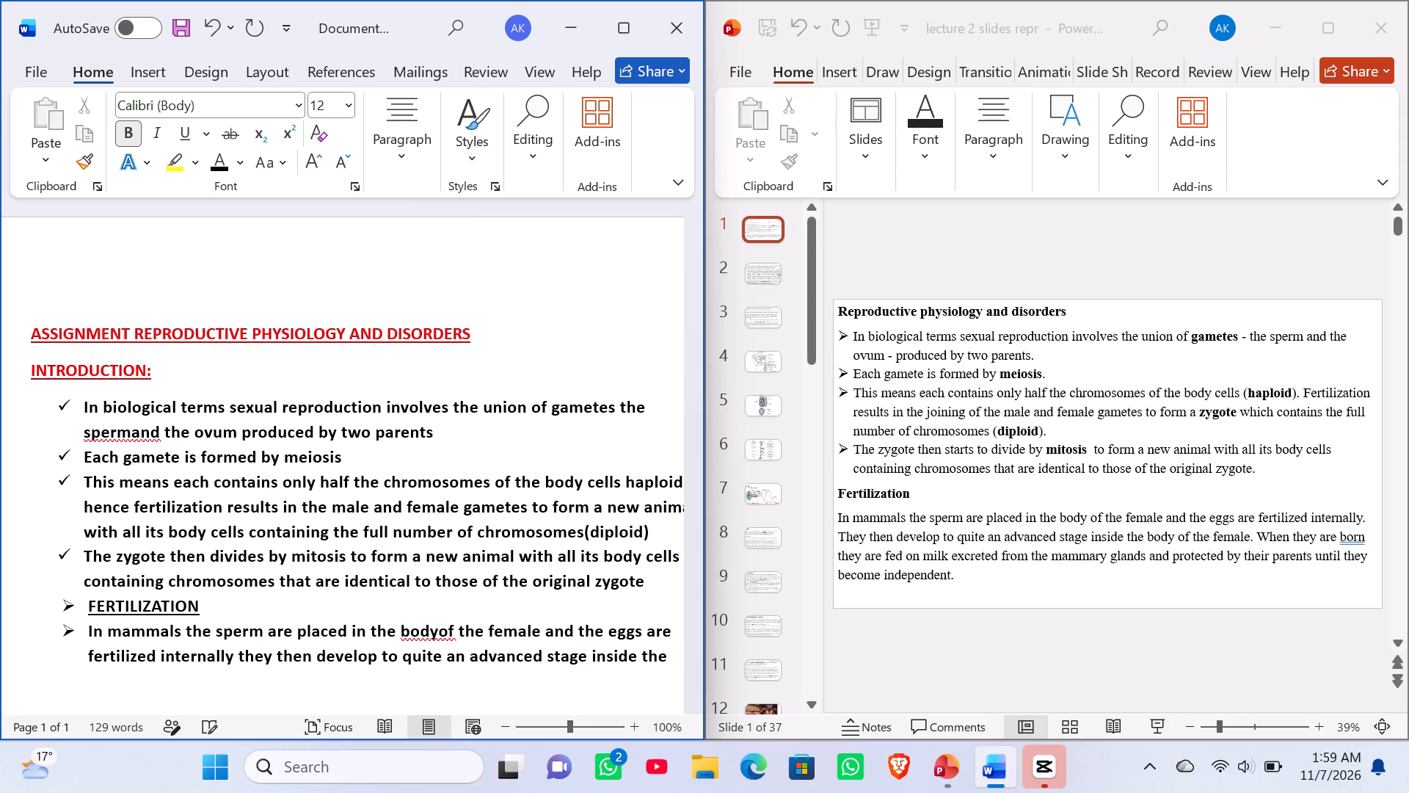
pyautogui.write('bod')
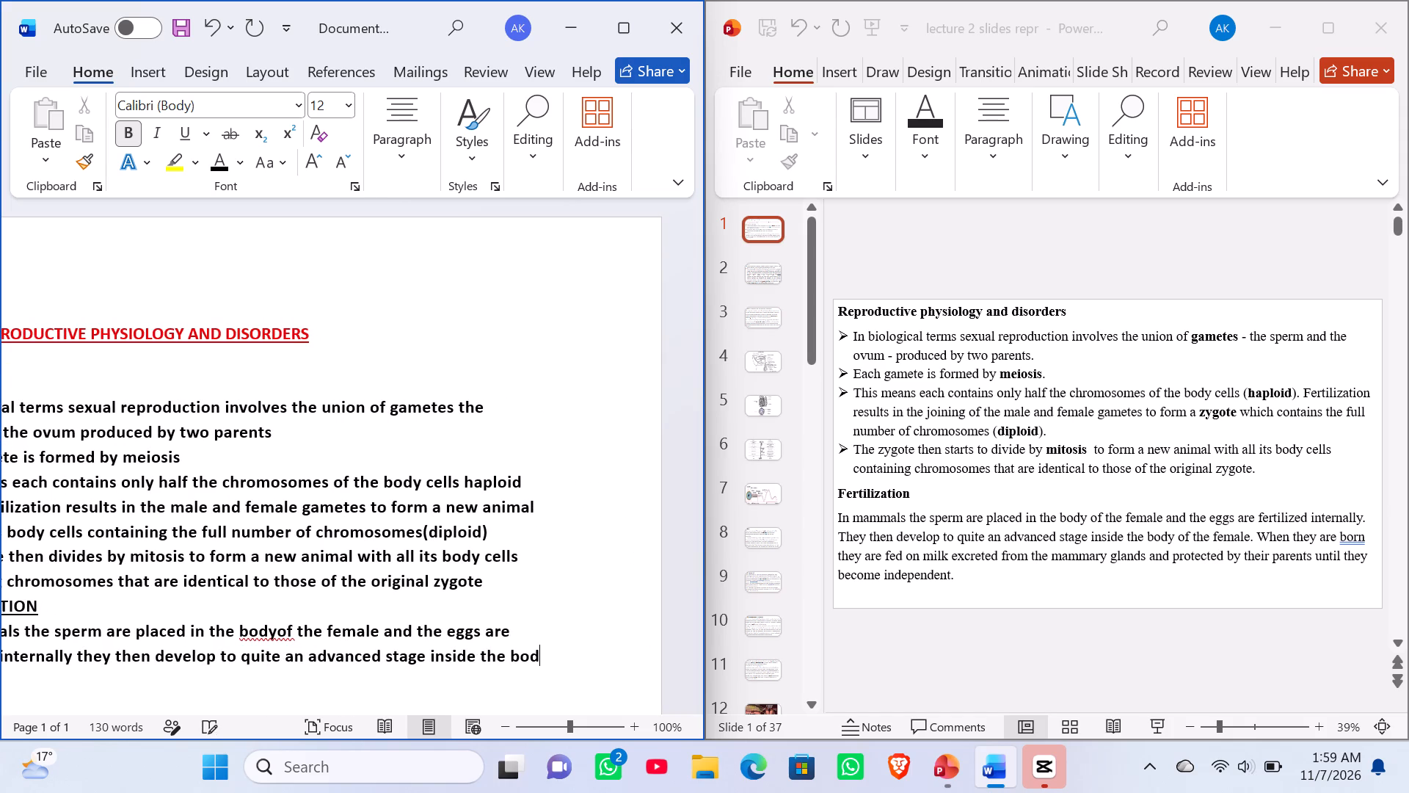
pyautogui.write('y of the female')
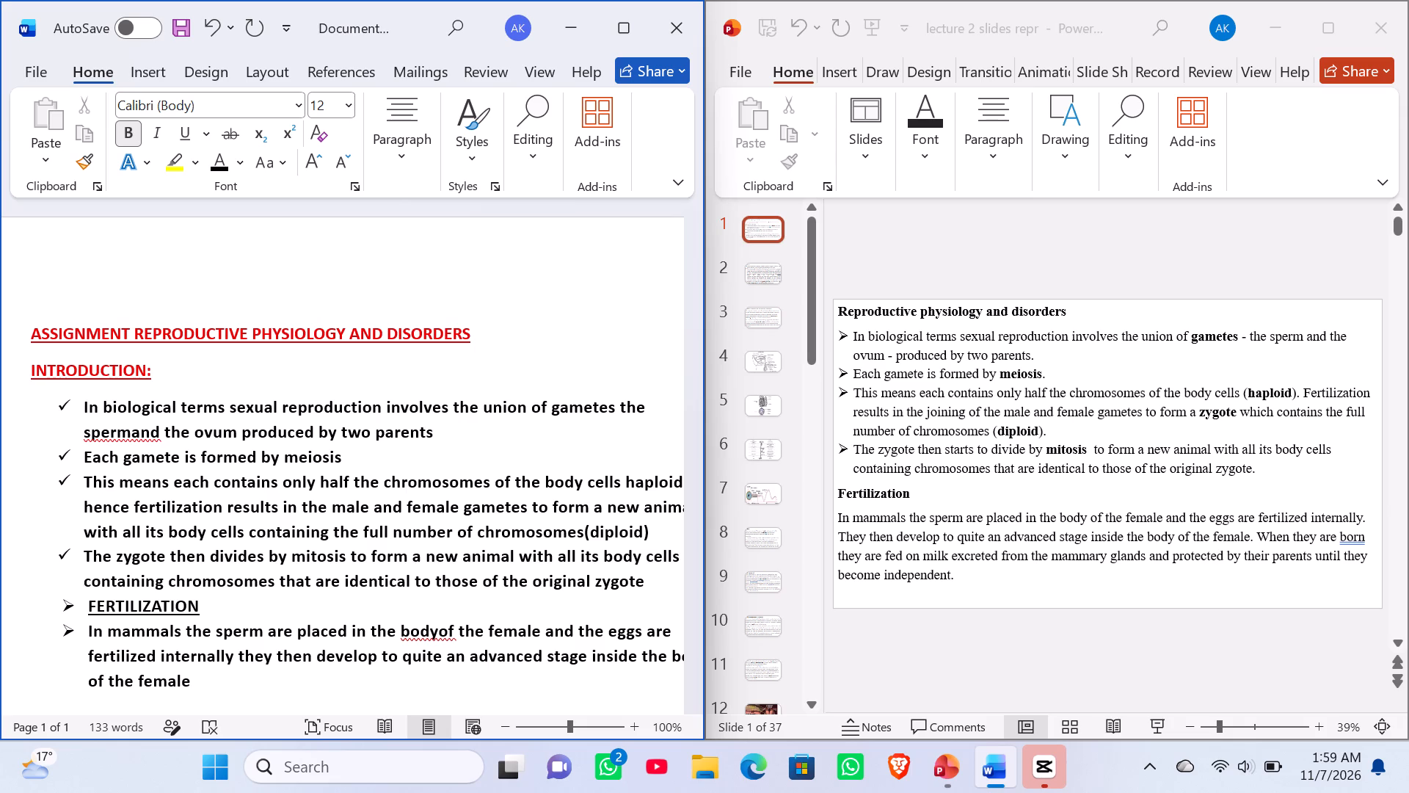
pyautogui.press('.')
# Start the bullet's following sentence directly after the period with "when they are born they are fed on milk".
pyautogui.write('when the')
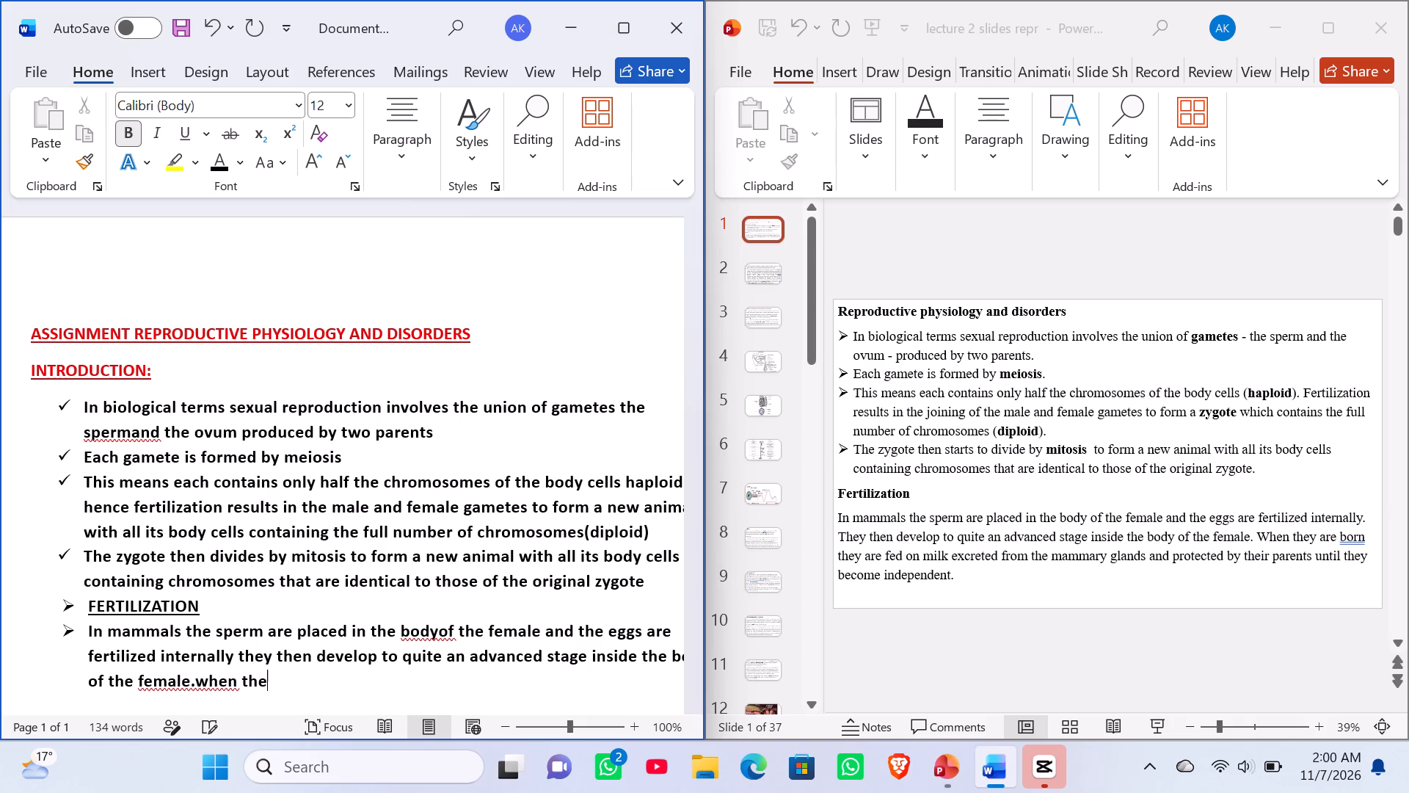
pyautogui.write('y are')
pyautogui.press('space')
pyautogui.write('bor')
pyautogui.press('n')
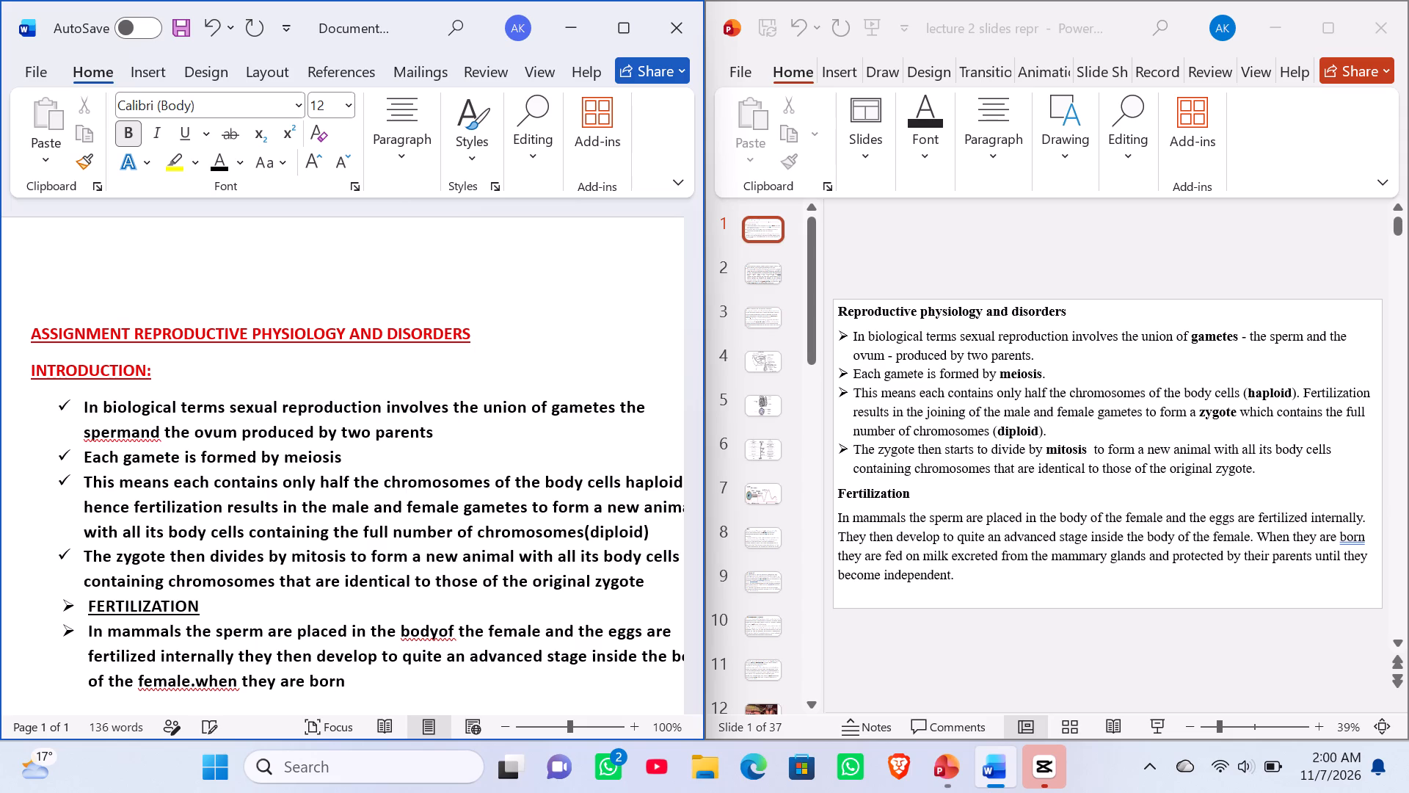
pyautogui.press('space')
pyautogui.write('they')
pyautogui.press('space')
pyautogui.write('are')
pyautogui.press('space')
pyautogui.write('fe')
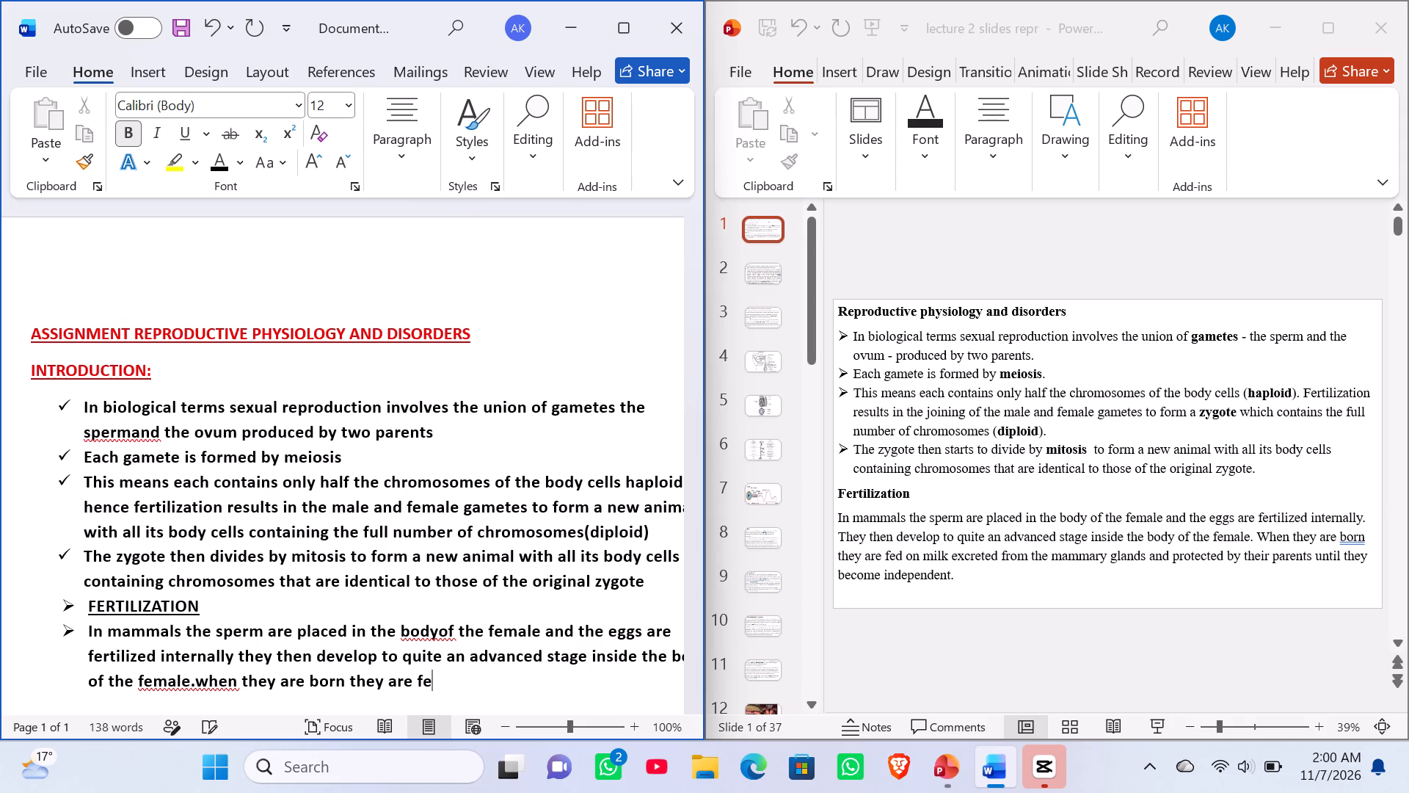
pyautogui.write('d')
pyautogui.press('space')
pyautogui.write('on mil')
pyautogui.press('k')
# Continue the fertilization bullet directly after "milk" with "excreted from the mammary glands".
pyautogui.write('exc')
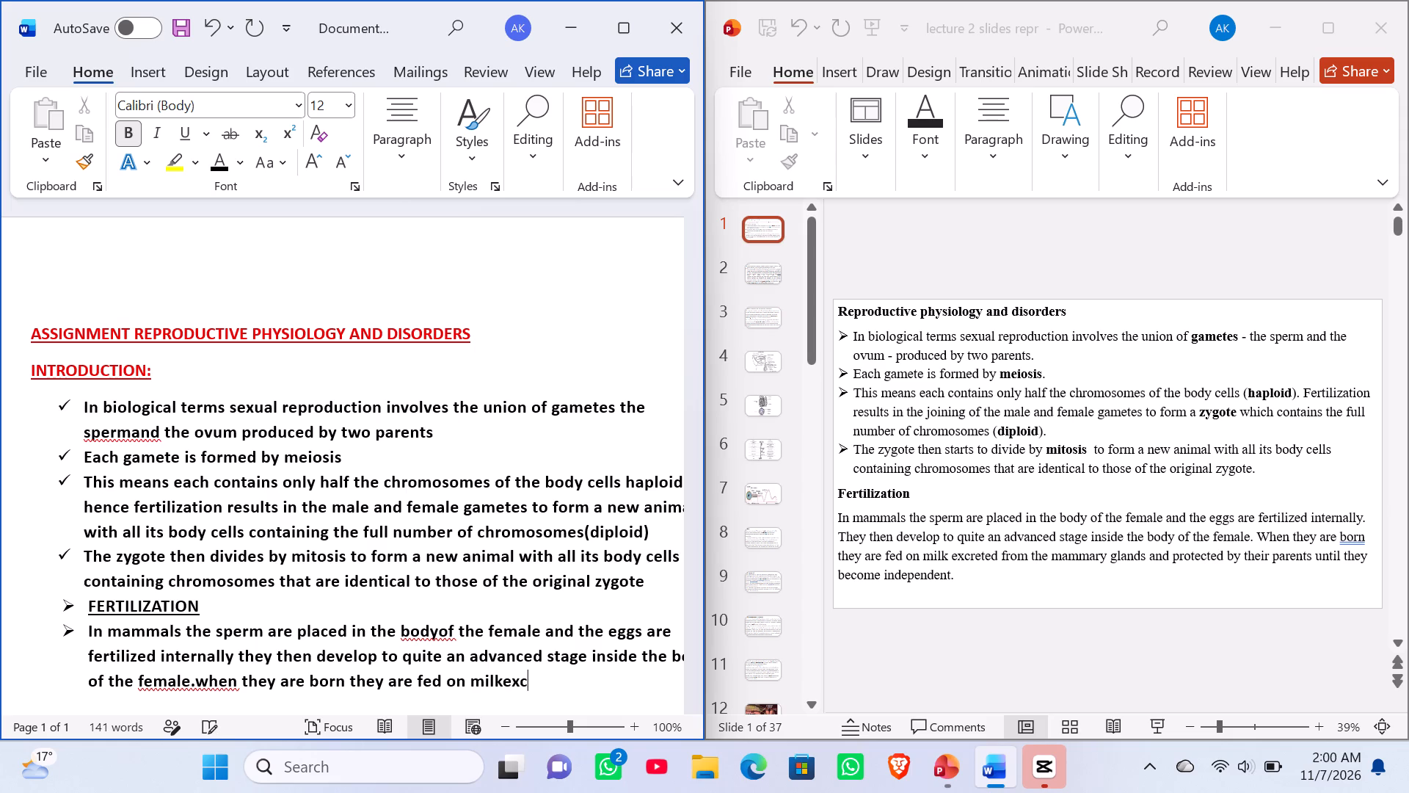
pyautogui.write('re')
pyautogui.write('ted')
pyautogui.press('space')
pyautogui.write('from the mamma')
pyautogui.write('ry gl')
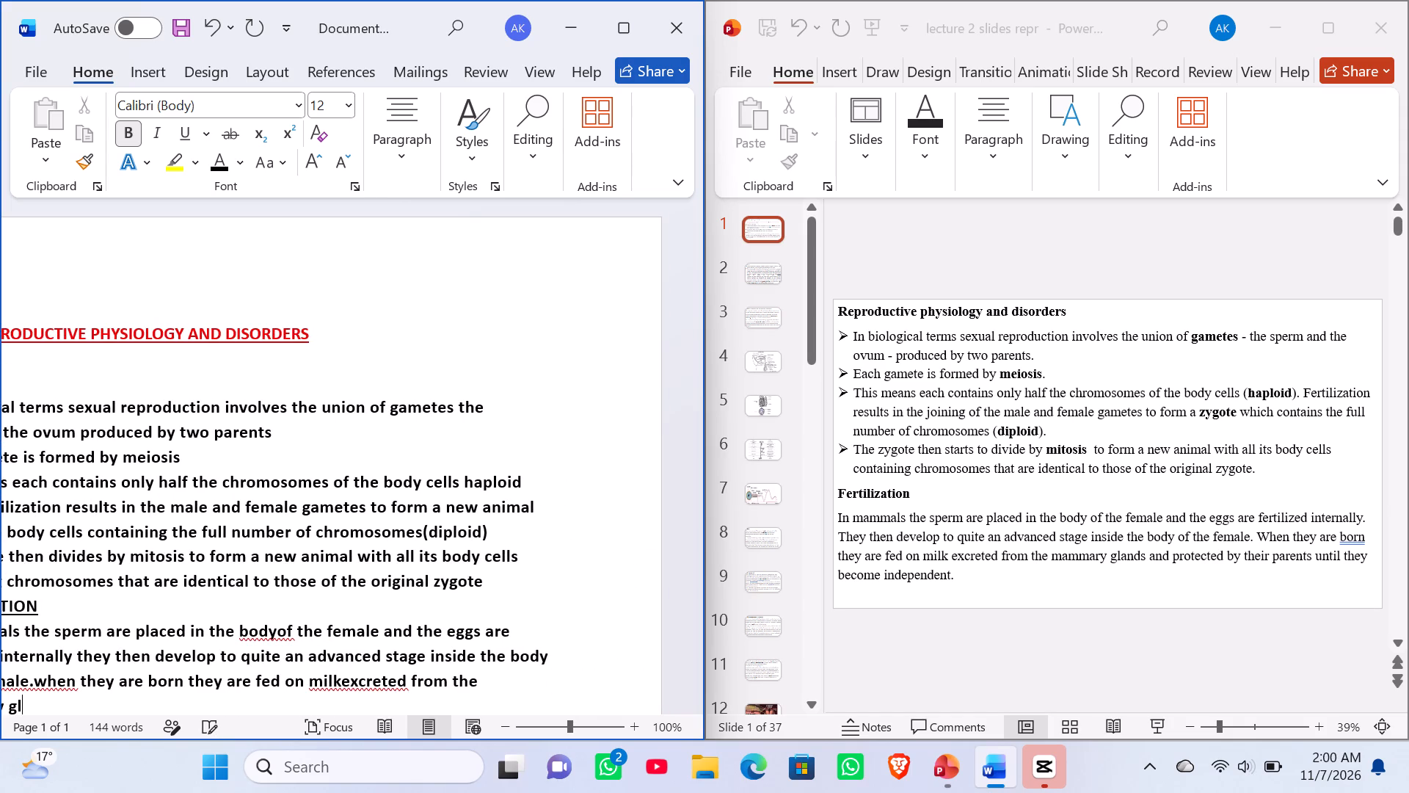
pyautogui.write('ands')
pyautogui.press('space')
# Continue the fertilization bullet after "mammary glands" with "and" plus the start of the slide's word "protected".
pyautogui.press('a')
pyautogui.write('nd')
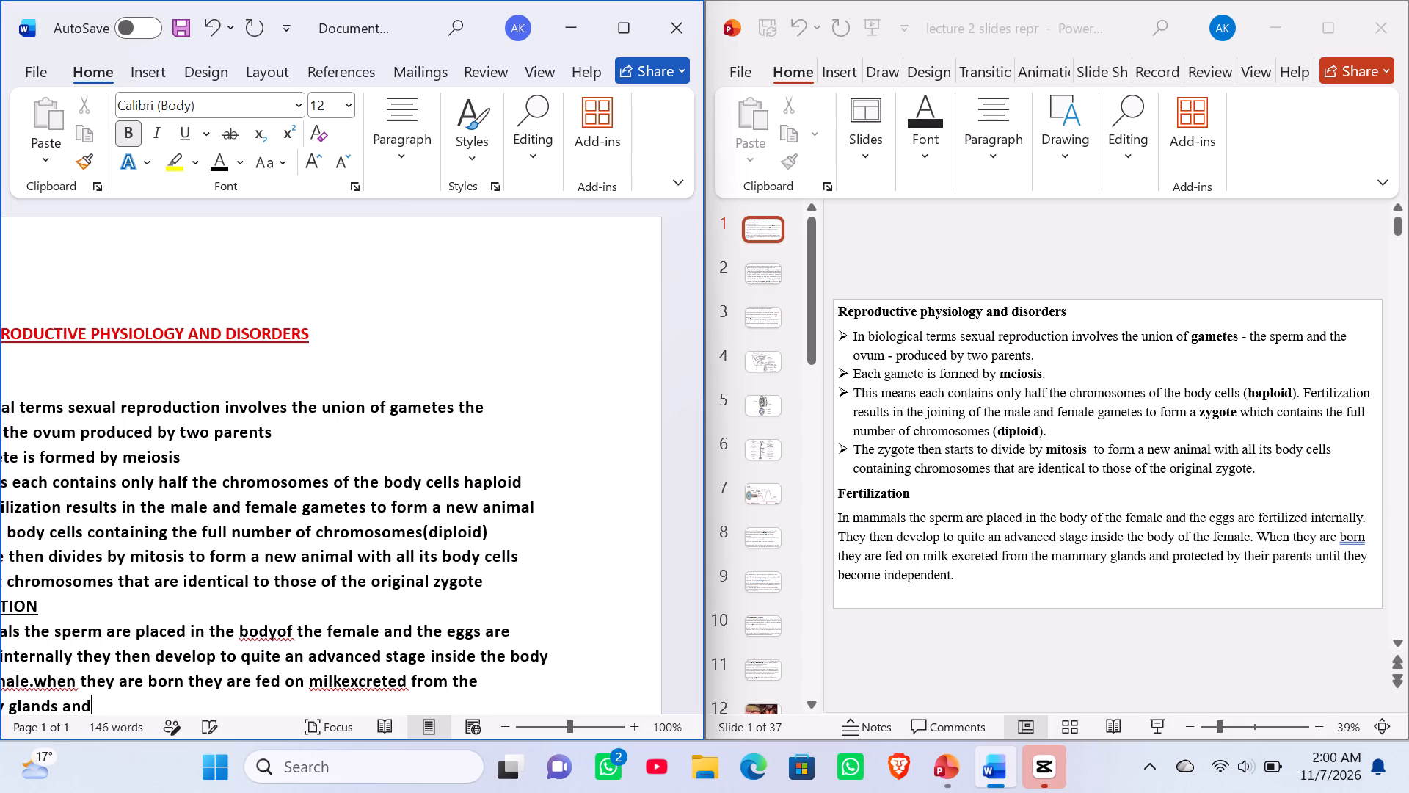
pyautogui.press('space')
pyautogui.press('p')
pyautogui.press('r')
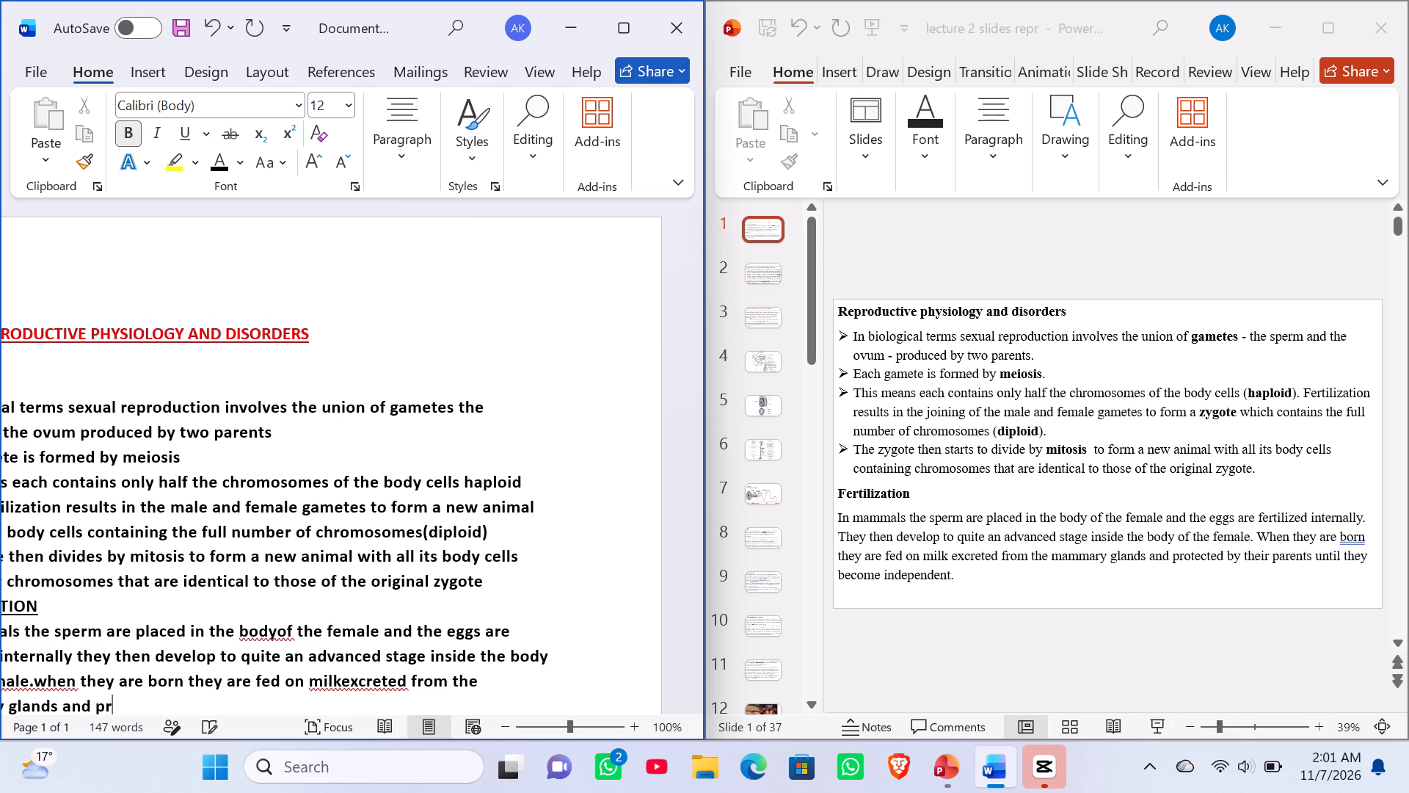